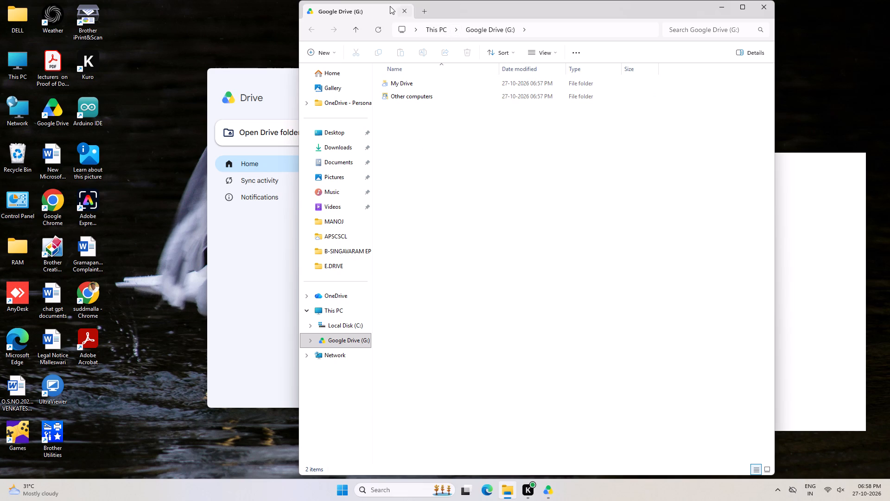
Open the SWH LETTER HEAD Word document from the RAM 26-27 folder inside RAM G DRIVE in Google Drive's My Drive.
left_click(331, 342)
double_click(402, 86)
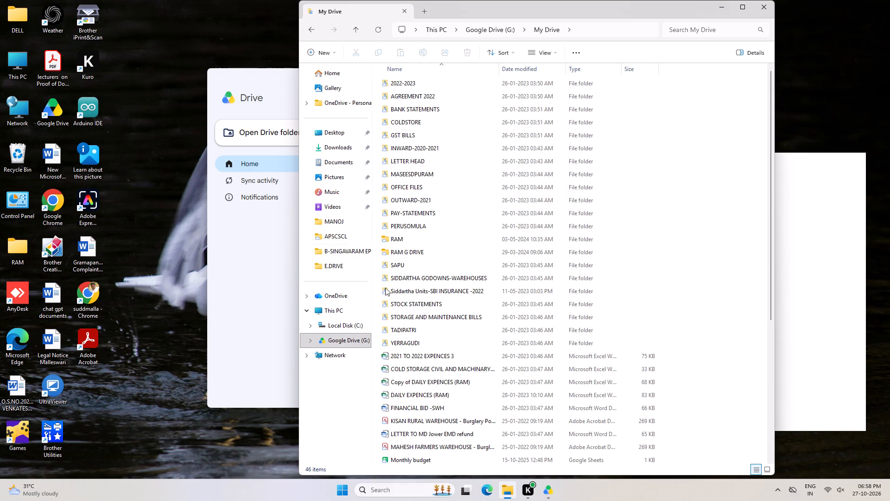
double_click(395, 249)
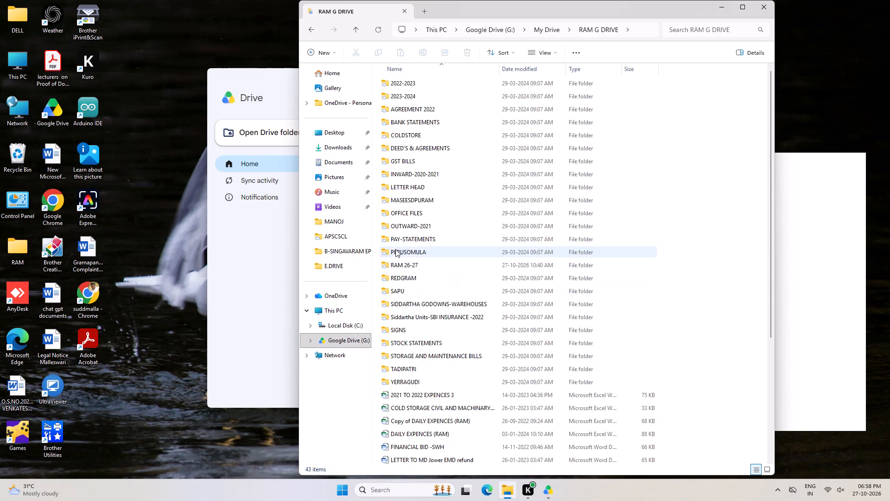
double_click(421, 269)
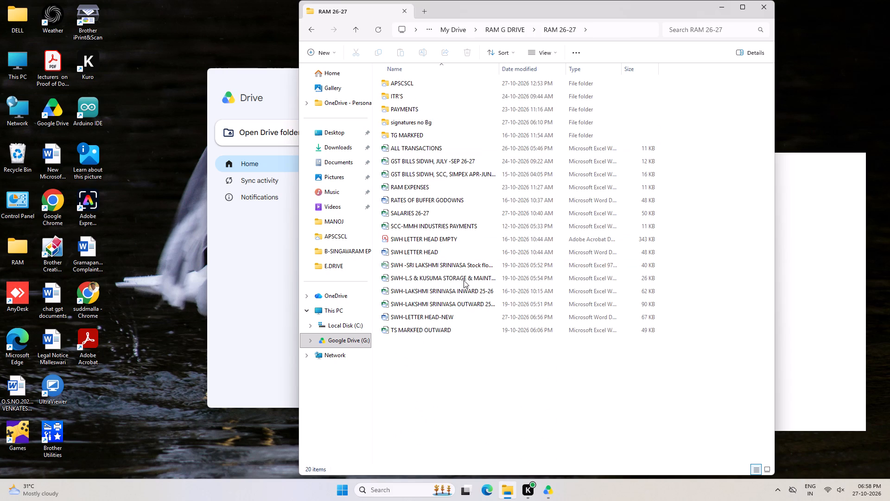
double_click(443, 254)
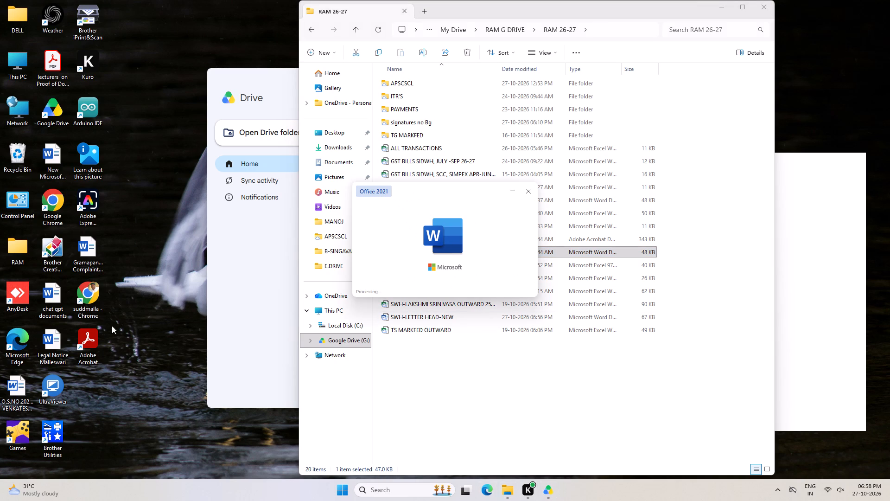
Launch Google Chrome from the desktop while the letterhead document loads.
double_click(57, 210)
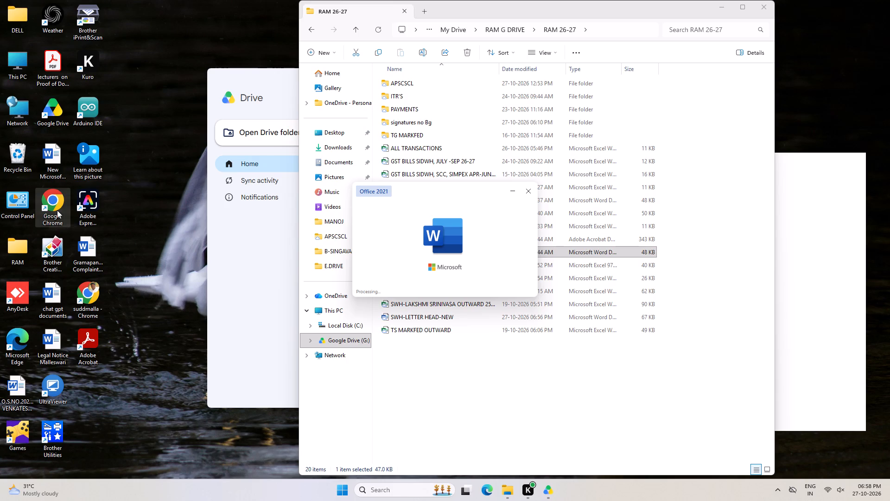
Close the SWH LETTER HEAD document once it has loaded.
left_click(495, 271)
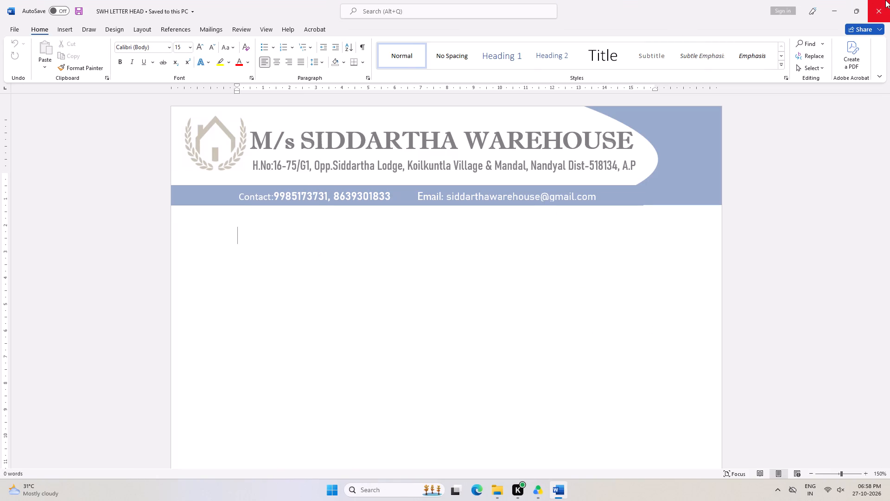
left_click(885, 0)
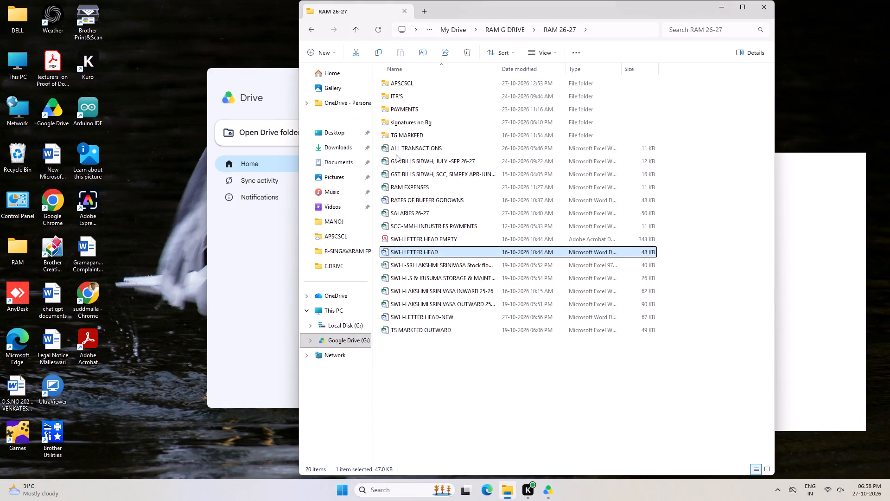
Launch Google Chrome from the desktop with the siddartha warehouse profile.
double_click(58, 210)
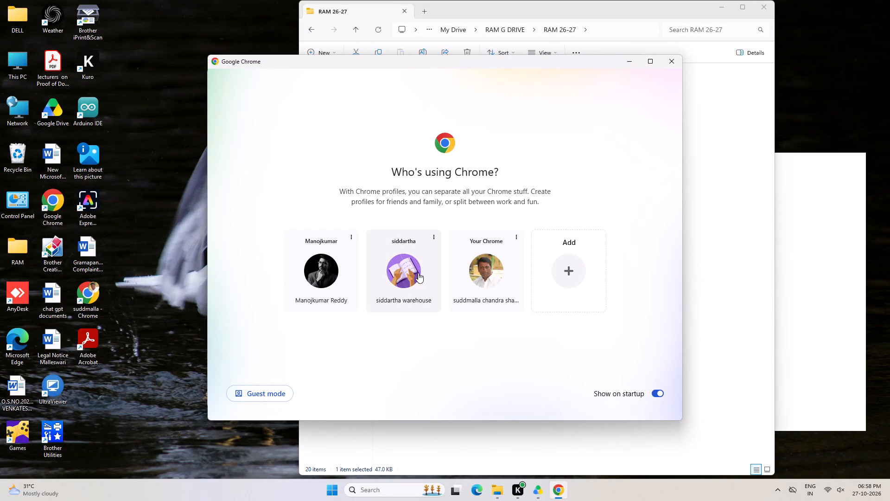
left_click(417, 271)
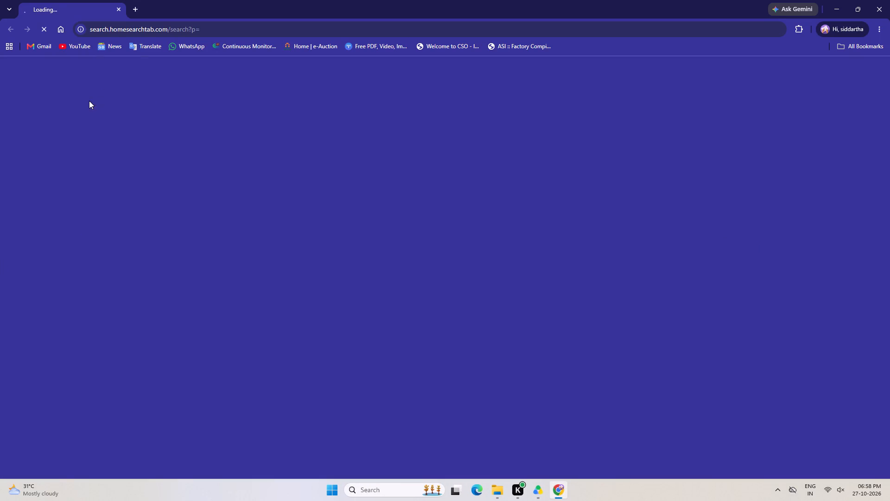
Look up WhatsApp Web from the browser's address bar in the Search tab, entering "whats".
left_click(173, 13)
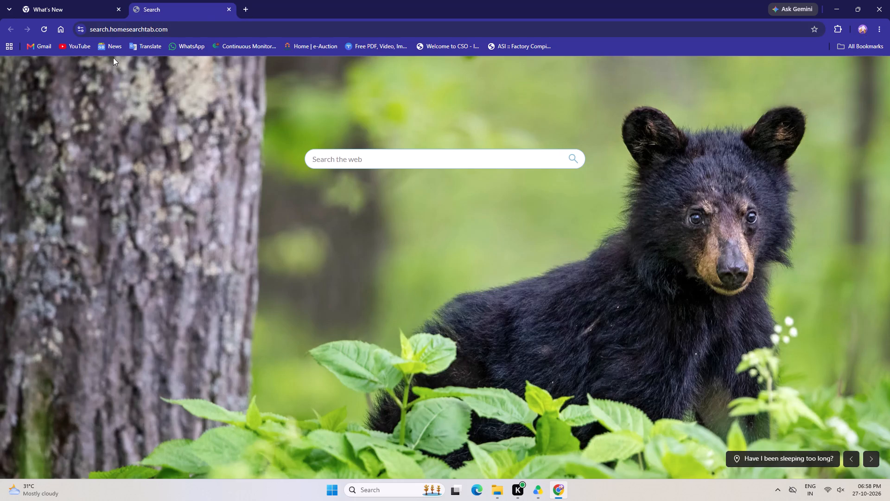
left_click(151, 32)
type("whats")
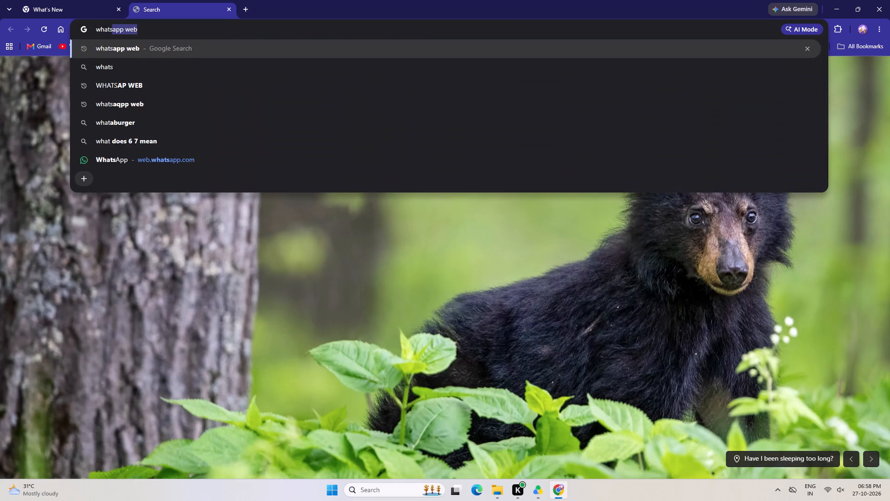
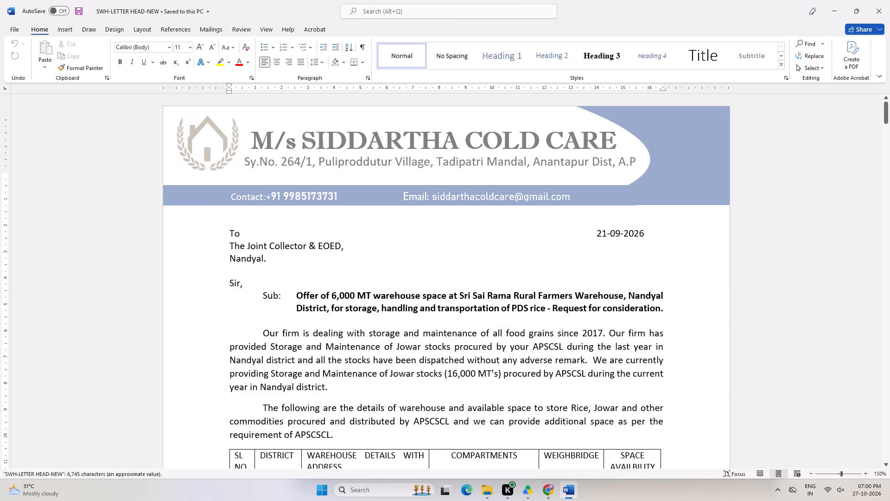
Go to the end of the SWH-LETTER HEAD-NEW document and look over the closing signature section on the last page.
key("ctrl+Page_Down")
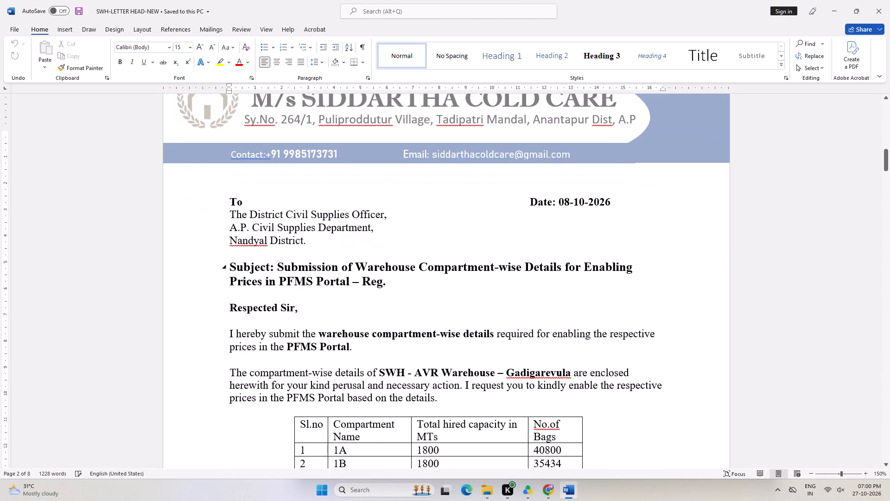
key("ctrl+End")
scroll(337, 290, "up", 6)
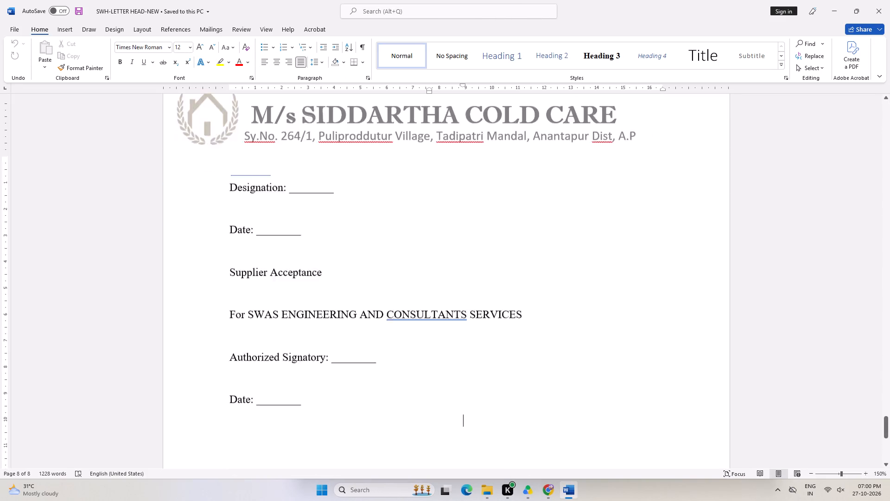
Look back through the letterhead document from its last page to the Work Order for Sri Vinayaka Engineering Works.
scroll(337, 290, "up", 20)
scroll(337, 290, "up", 20)
scroll(337, 290, "up", 3)
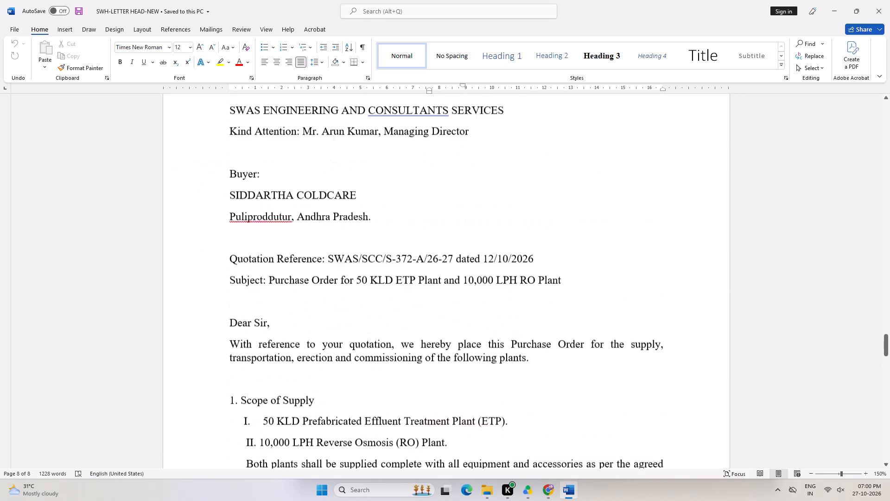
scroll(323, 305, "up", 11)
scroll(323, 305, "up", 14)
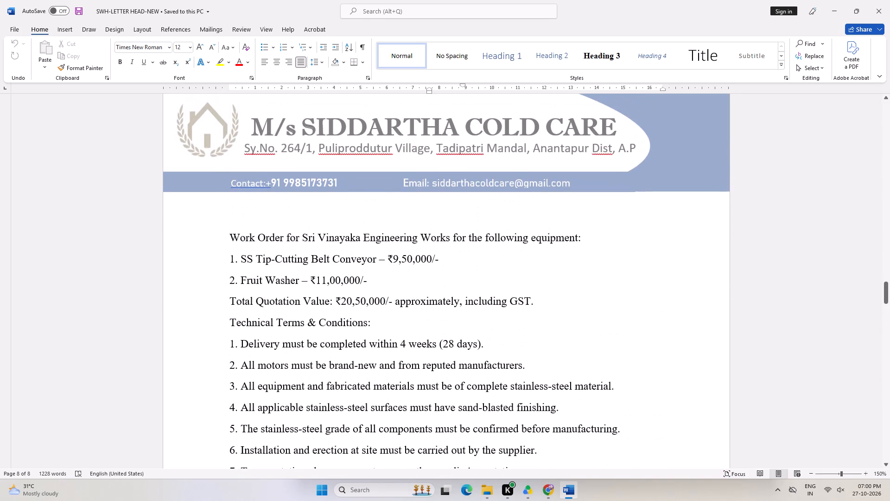
scroll(327, 343, "up", 7)
scroll(327, 342, "down", 5)
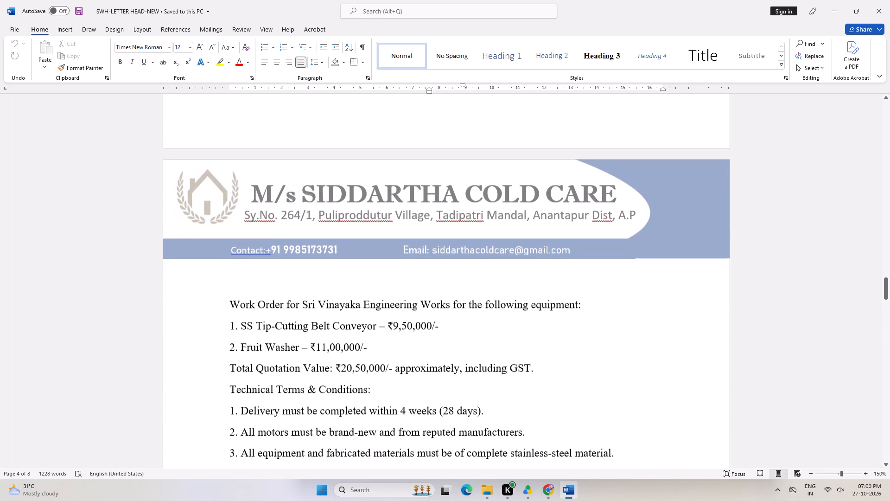
Delete everything from the Work Order for Sri Vinayaka Engineering Works through the end of the document, including the purchase order.
left_click_drag(227, 301, 423, 500)
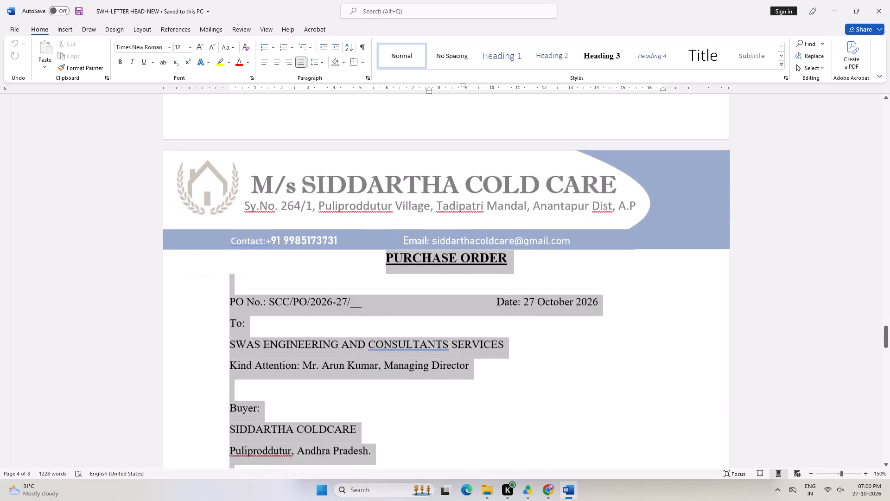
left_click_drag(423, 500, 484, 500)
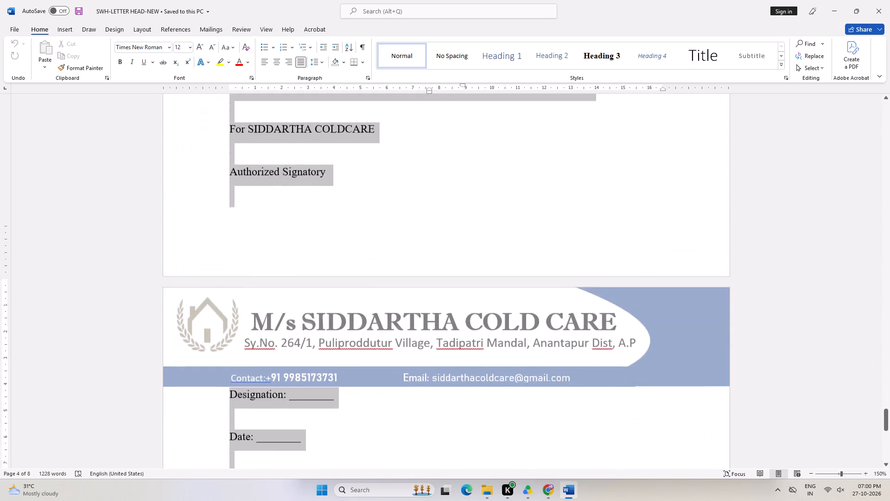
left_click_drag(484, 500, 486, 494)
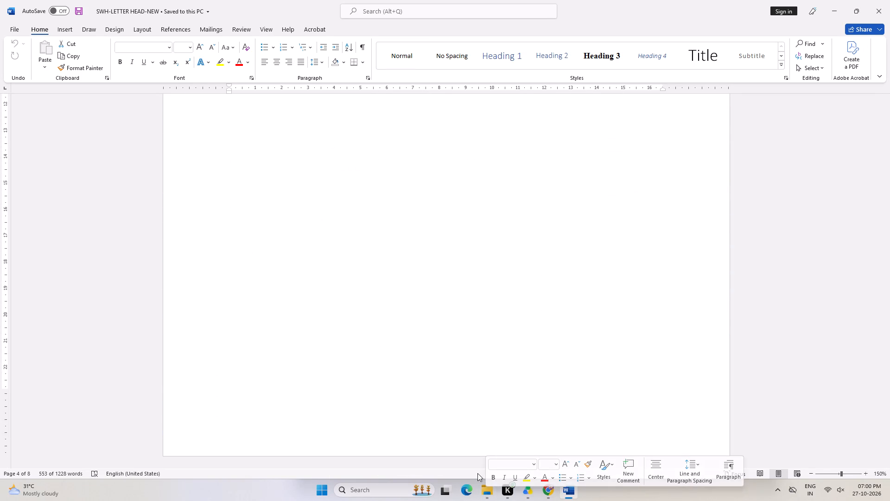
key("Delete")
Remove the leftover empty lines and indentation before the cursor on the blank last letterhead page.
scroll(450, 424, "up", 3)
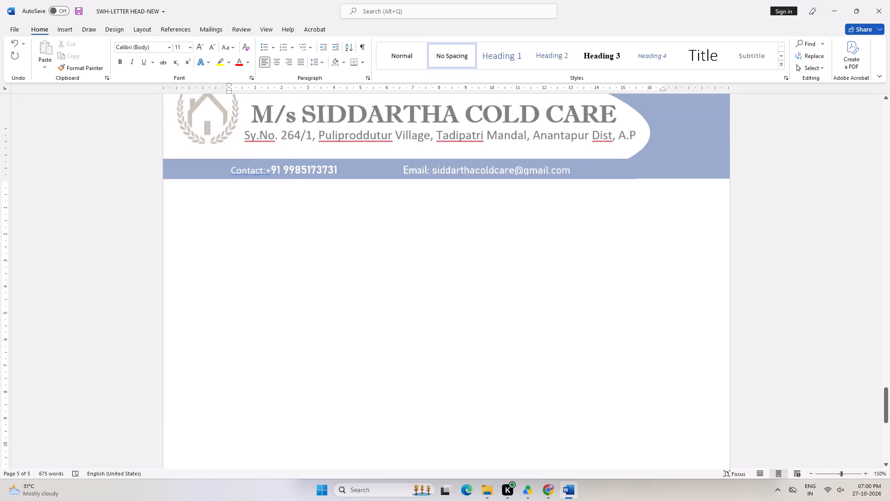
scroll(450, 424, "up", 16)
scroll(450, 424, "down", 10)
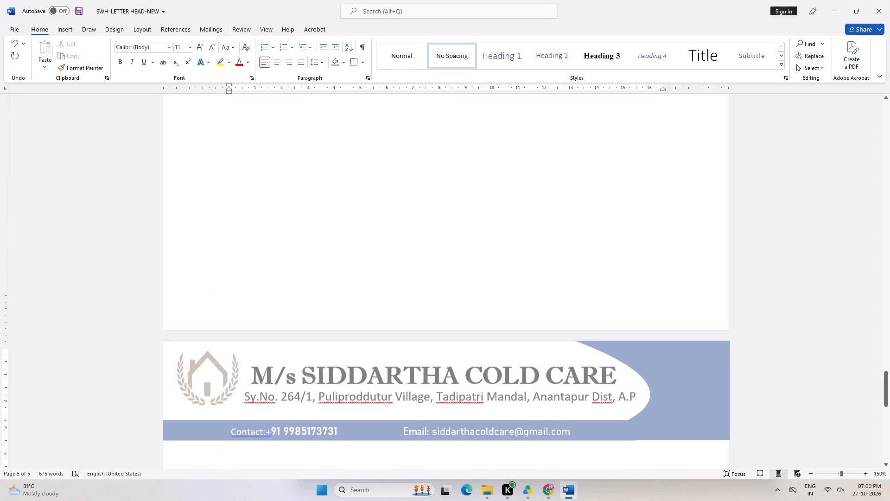
key("BackSpace")
key("BackSpace")
key("BackSpace")
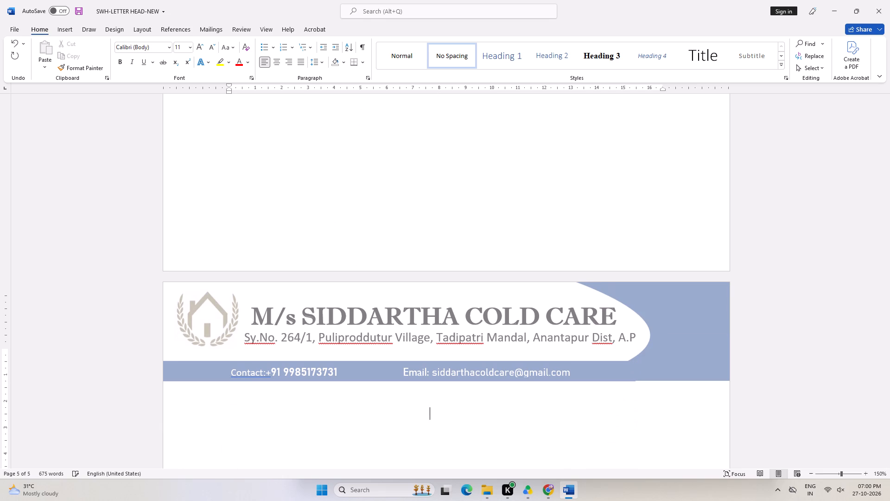
key("BackSpace")
key("BackSpace")
key("BackSpace")
key("BackSpace")
key("BackSpace")
key("BackSpace")
key("BackSpace")
key("BackSpace")
key("BackSpace")
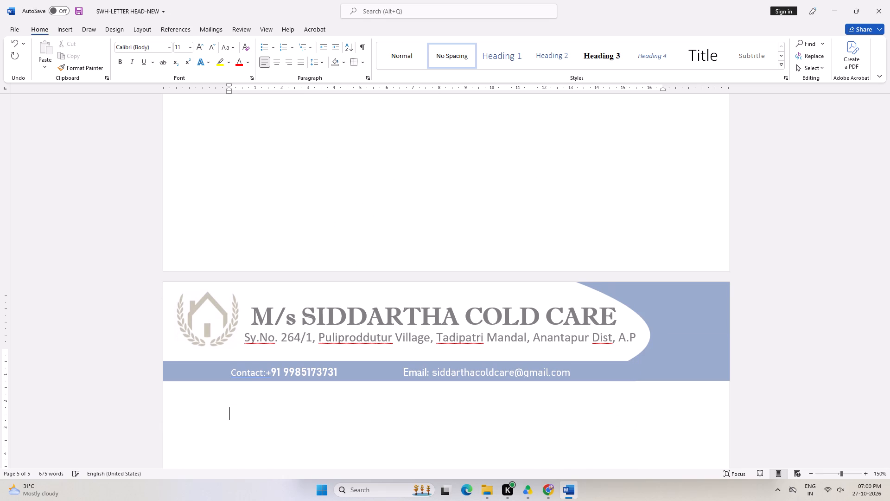
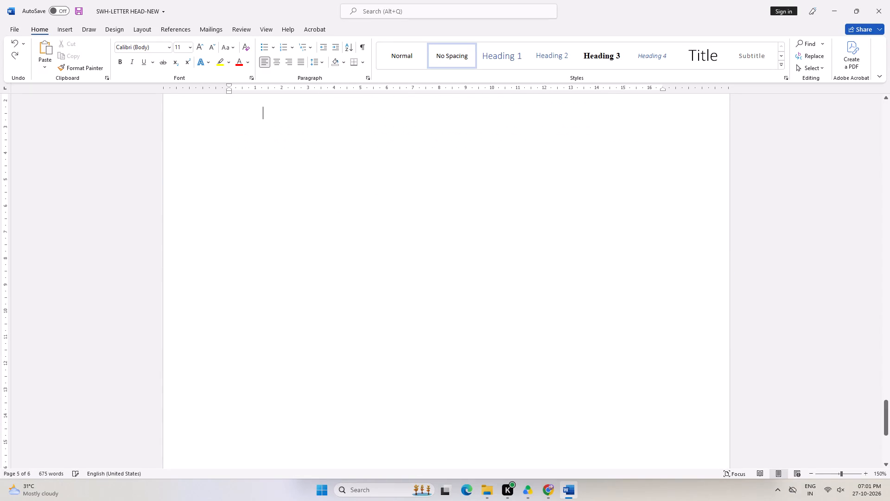
Undo all the recent deletions in the letterhead document, back to the full work order and purchase order text.
key("ctrl+z")
key("ctrl+z")
key("ctrl+z")
key("ctrl+z")
key("ctrl+z")
key("ctrl+z")
key("ctrl+z")
key("ctrl+z")
key("ctrl+z")
key("ctrl+z")
key("ctrl+z")
key("ctrl+z")
key("ctrl+z")
key("ctrl+z")
key("ctrl+z")
key("ctrl+z")
key("ctrl+z")
key("ctrl+z")
key("ctrl+z")
key("ctrl+z")
key("ctrl+z")
key("ctrl+z")
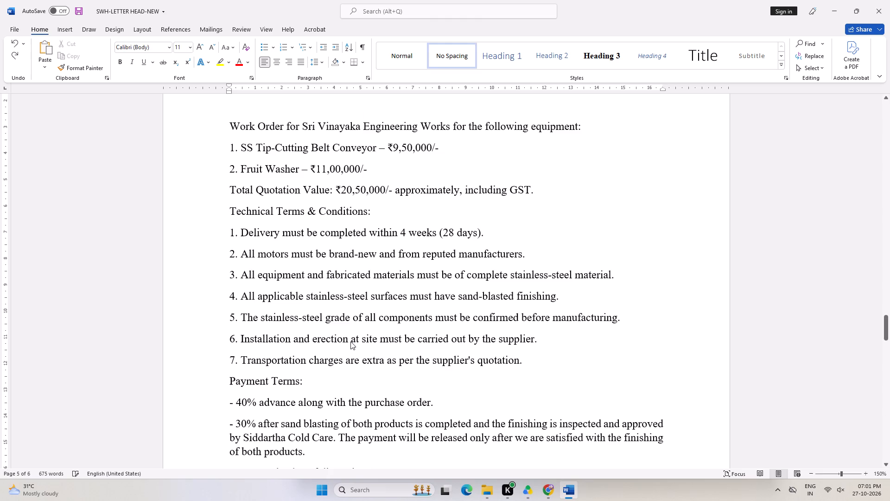
Look through the end of the Sri Vinayaka work order and the start of the Purchase Order addressed to SWAS Engineering and Consultants Services.
left_click(368, 281)
scroll(368, 281, "down", 9)
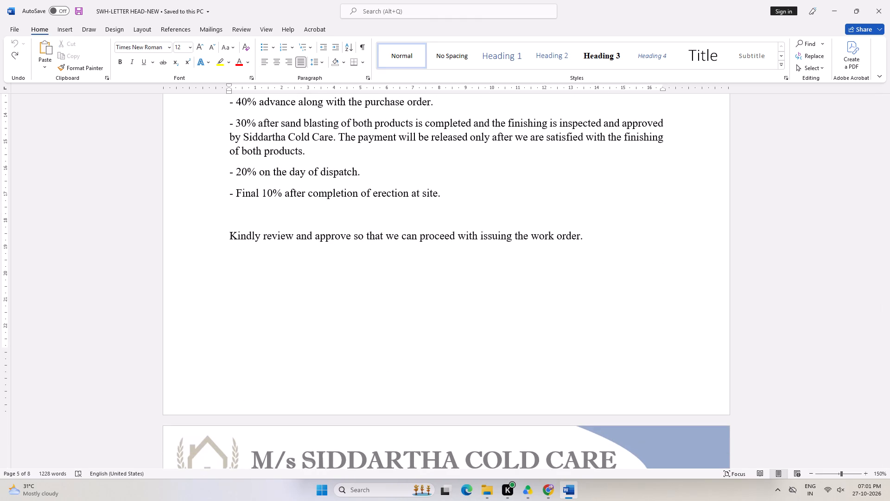
scroll(343, 52, "down", 6)
scroll(340, 235, "down", 8)
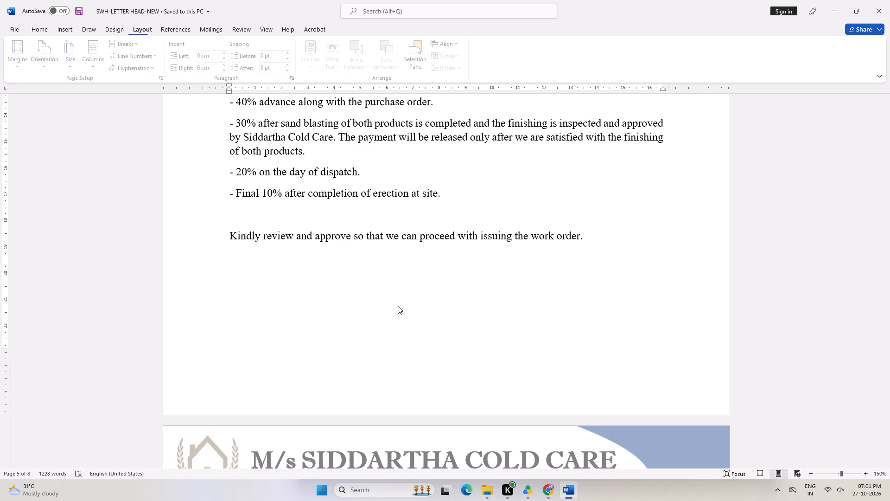
left_click(397, 307)
scroll(397, 307, "down", 5)
scroll(394, 318, "up", 3)
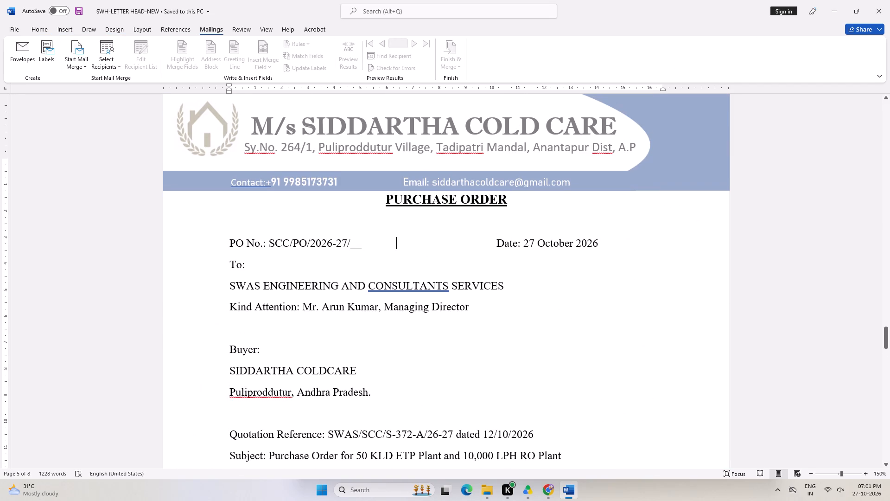
Replace the blank at the end of the SWAS Engineering purchase order's PO number with 05, making it SCC/PO/2026-27/05.
left_click(359, 244)
key("BackSpace")
key("BackSpace")
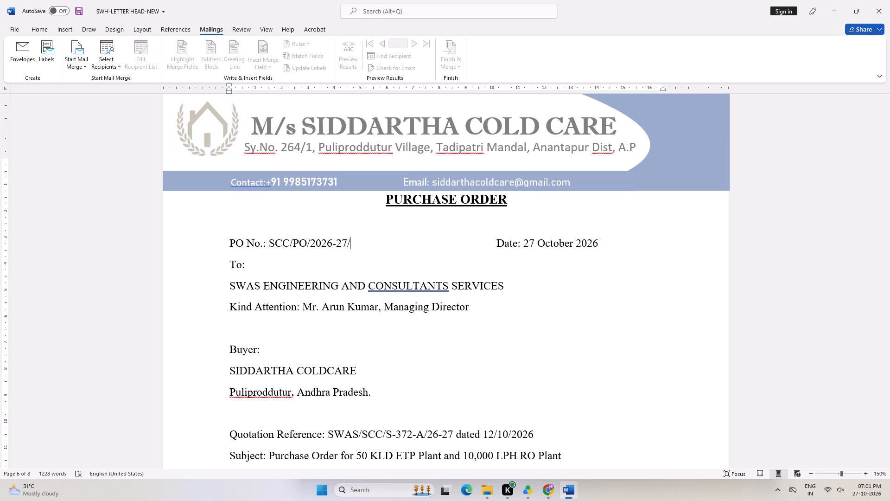
type("05")
left_click(350, 249)
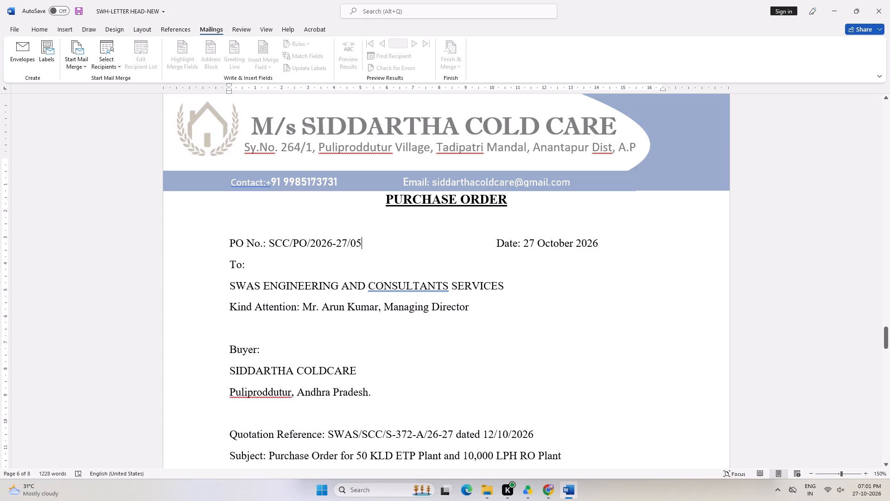
left_click(358, 247)
Look over the SWAS purchase order's details and go back to the Work Order for Sri Vinayaka Engineering Works.
scroll(361, 243, "down", 4)
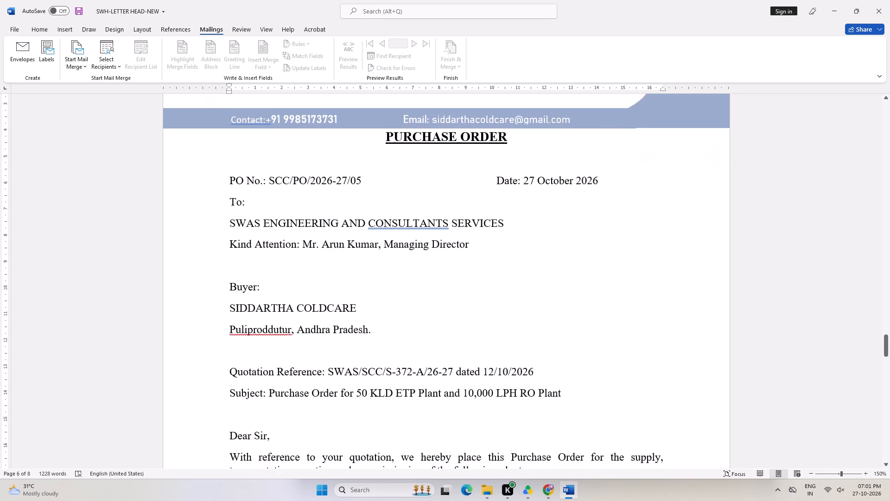
scroll(362, 289, "up", 3)
scroll(362, 289, "down", 8)
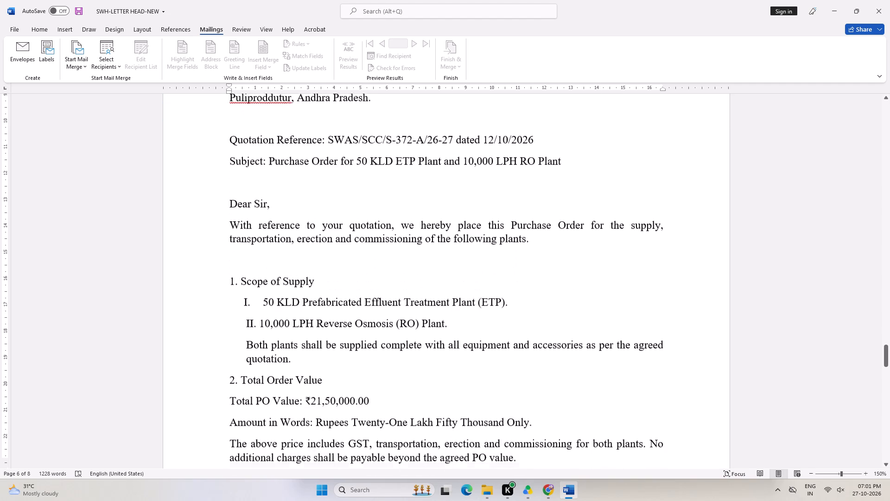
scroll(362, 289, "up", 20)
scroll(362, 289, "up", 16)
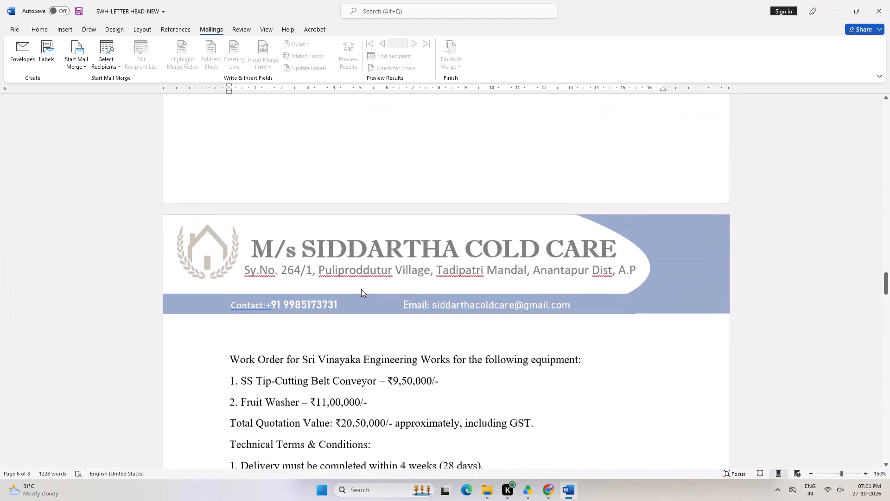
scroll(361, 289, "down", 3)
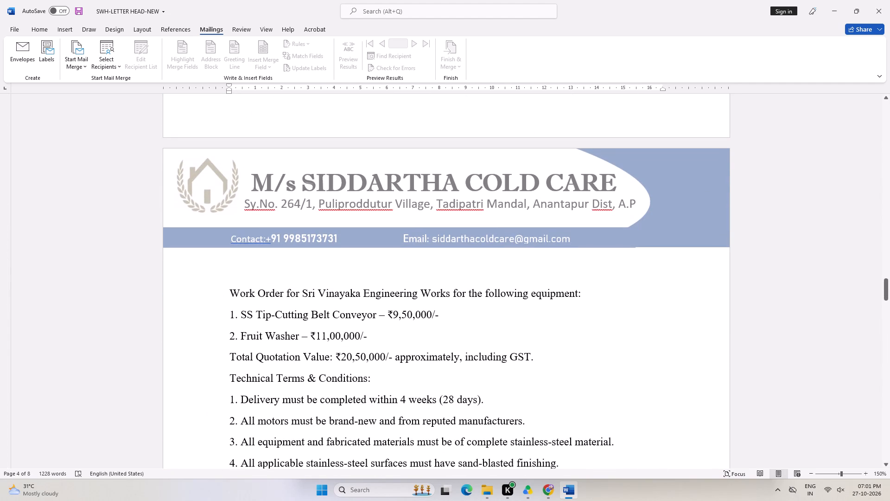
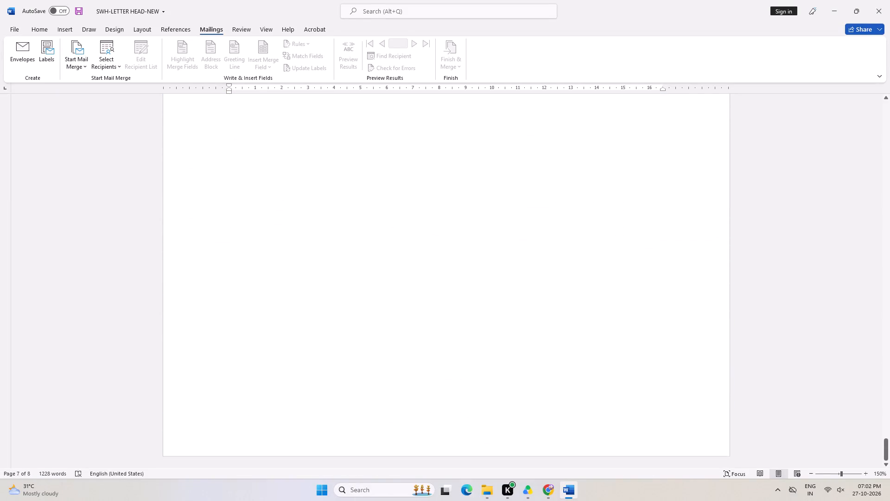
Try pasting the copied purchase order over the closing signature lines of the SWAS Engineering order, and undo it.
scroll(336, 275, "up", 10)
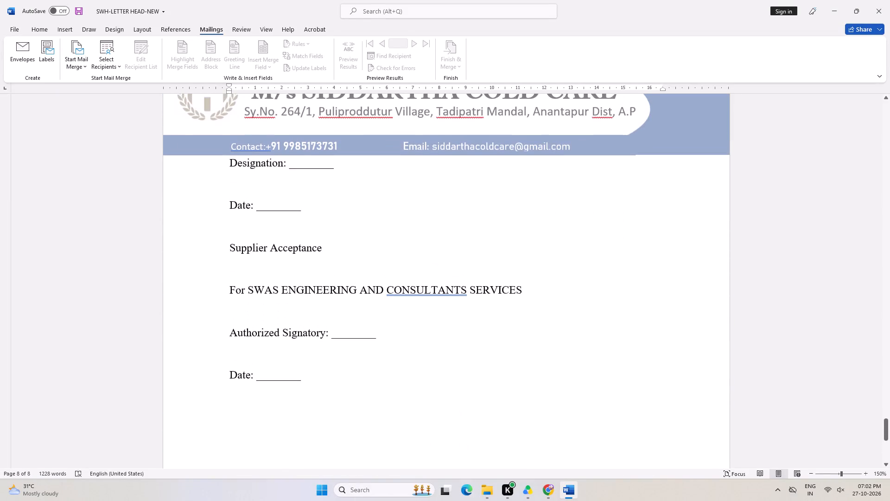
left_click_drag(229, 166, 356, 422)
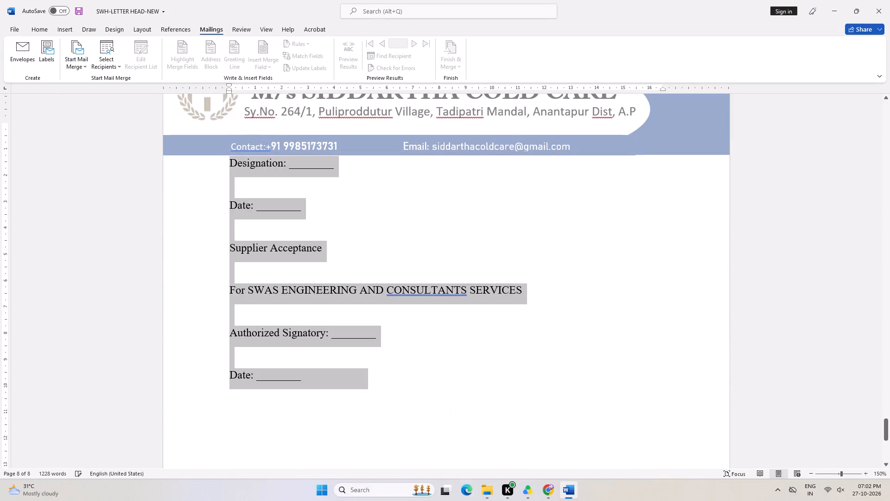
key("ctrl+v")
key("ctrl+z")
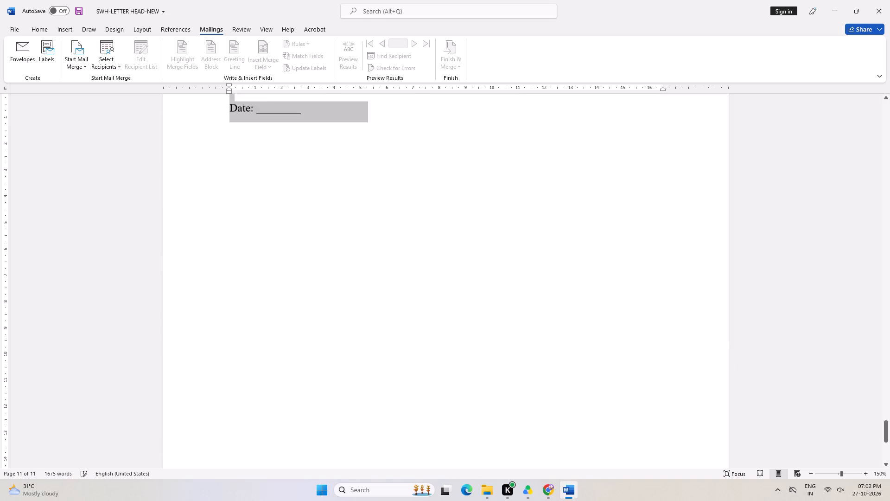
Add blank lines after the SWAS order's final Date line to reach a new page, and paste the copied Sri Vinayaka purchase order there.
scroll(441, 389, "up", 5)
scroll(407, 429, "down", 4)
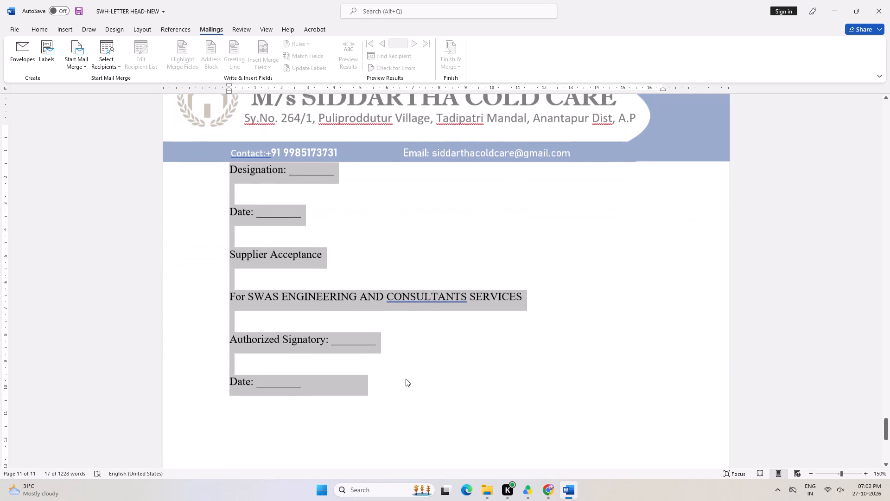
left_click(406, 379)
key("Return")
key("Return")
key("Return")
key("Return")
key("Return")
key("Return")
key("Return")
key("Return")
key("Return")
key("Return")
key("Return")
key("Return")
key("Return")
key("Return")
key("Return")
key("Return")
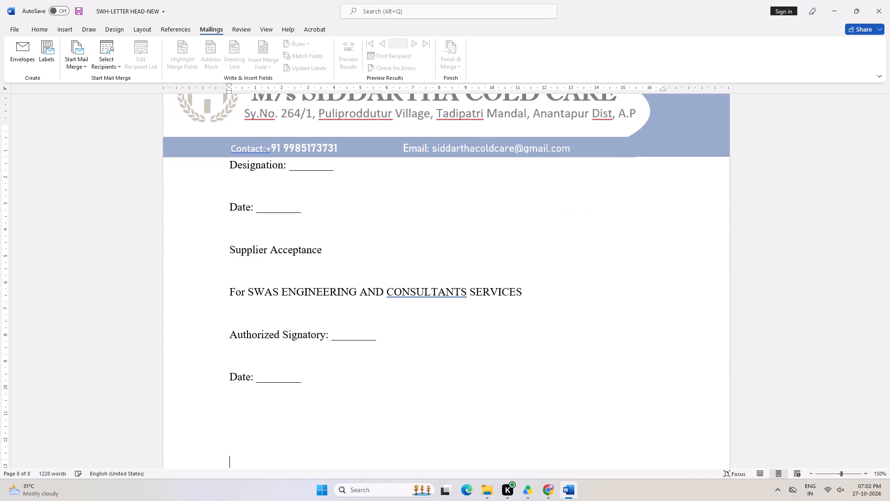
key("Return")
key("Return")
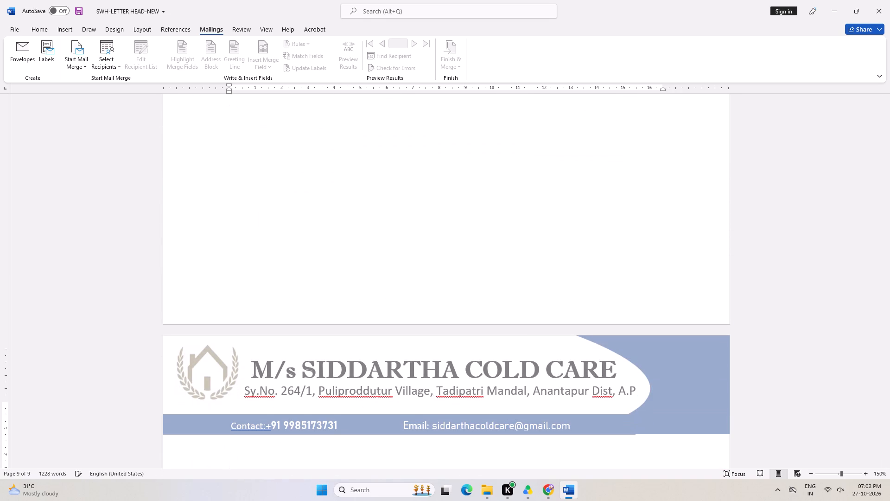
key("BackSpace")
key("ctrl+v")
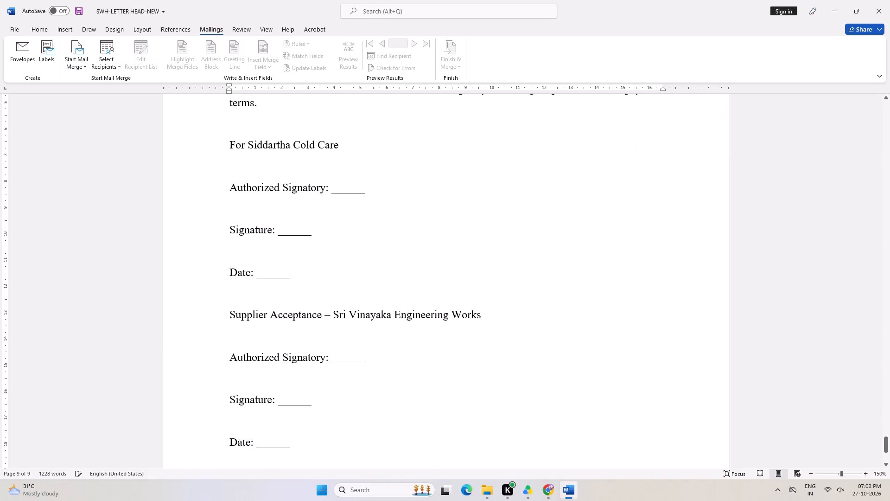
Indent the pasted Sri Vinayaka order's PURCHASE ORDER (PO) heading toward the middle of the page.
scroll(394, 359, "up", 4)
scroll(394, 359, "up", 18)
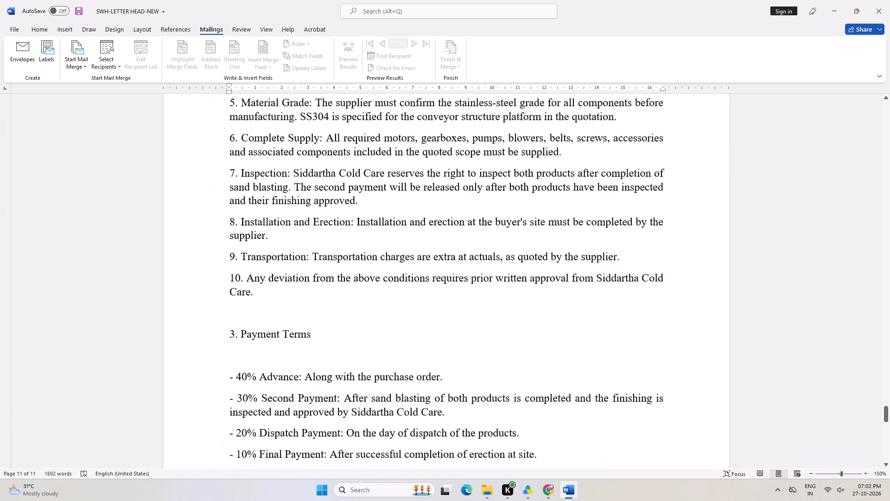
scroll(393, 360, "up", 11)
scroll(393, 360, "up", 13)
scroll(329, 354, "up", 5)
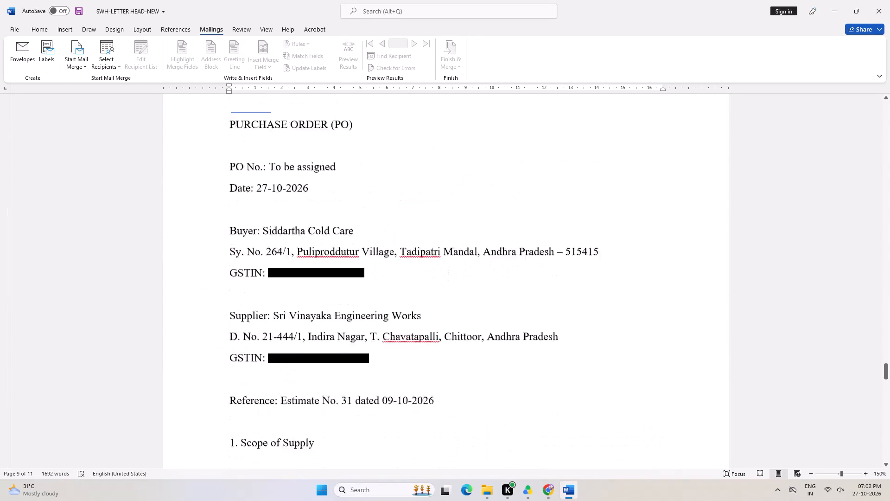
left_click(228, 225)
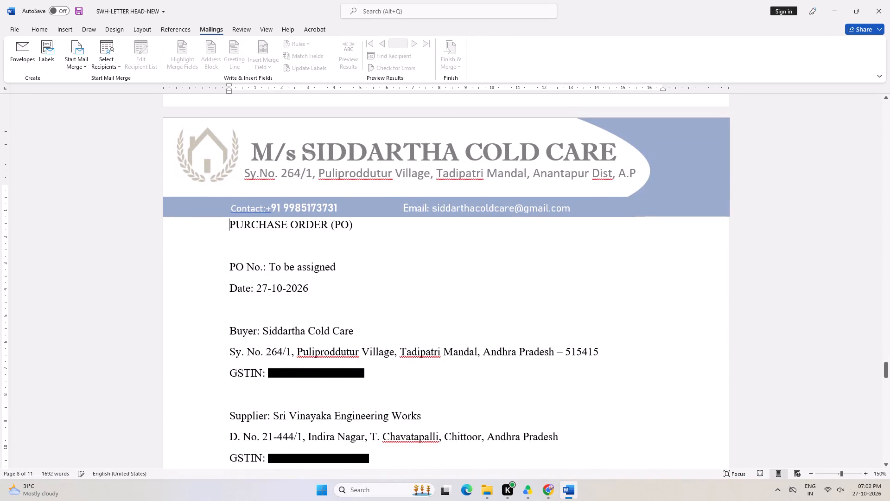
key("Tab")
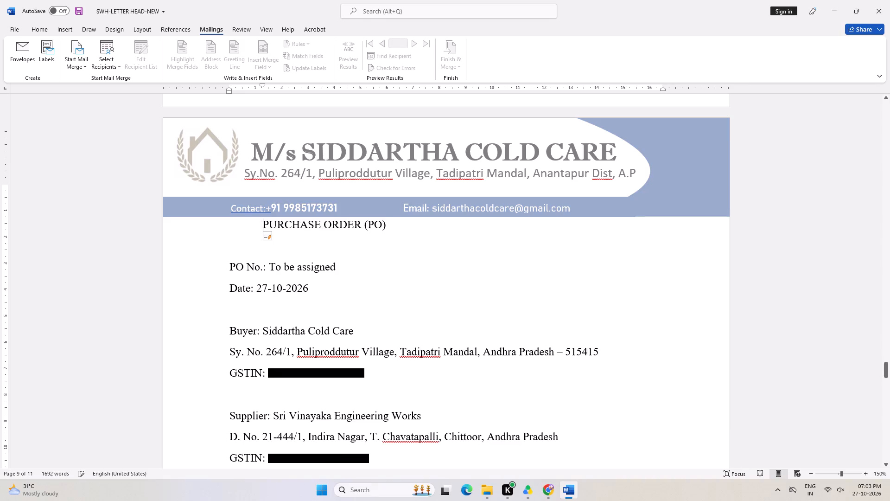
key("Tab")
key("Tab")
key("Tab")
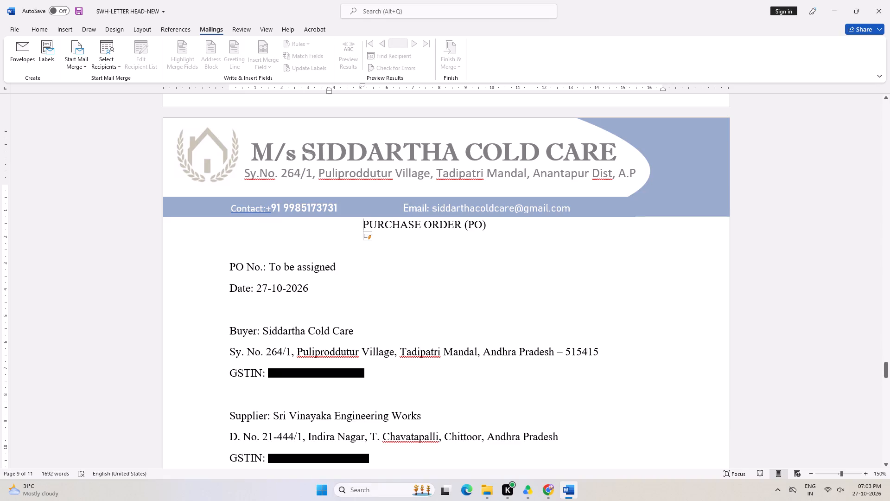
Remove "(PO)" from the Sri Vinayaka order's heading so it reads PURCHASE ORDER.
left_click(465, 225)
key("ctrl+Delete")
key("ctrl+Delete")
key("ctrl+Delete")
Make the Sri Vinayaka order's PURCHASE ORDER heading one size larger, bold and underlined.
key("ctrl+shift+Left")
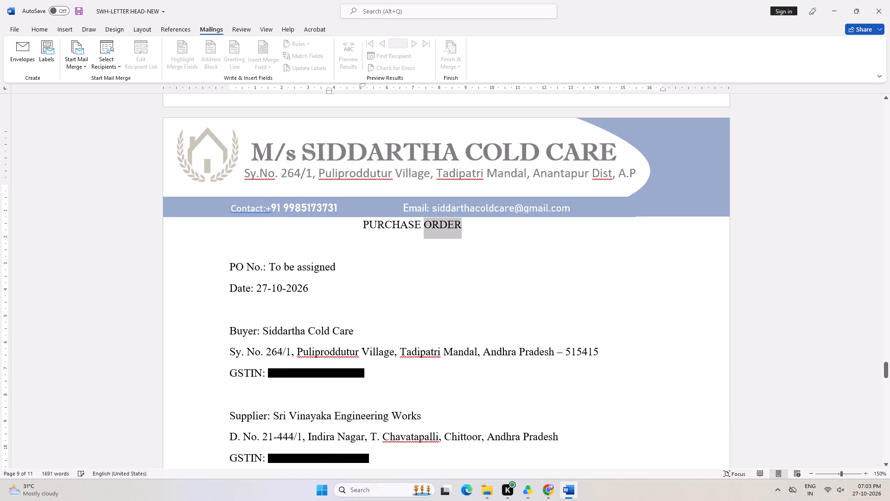
key("ctrl+shift+Left")
key("ctrl+bracketright")
key("ctrl+b")
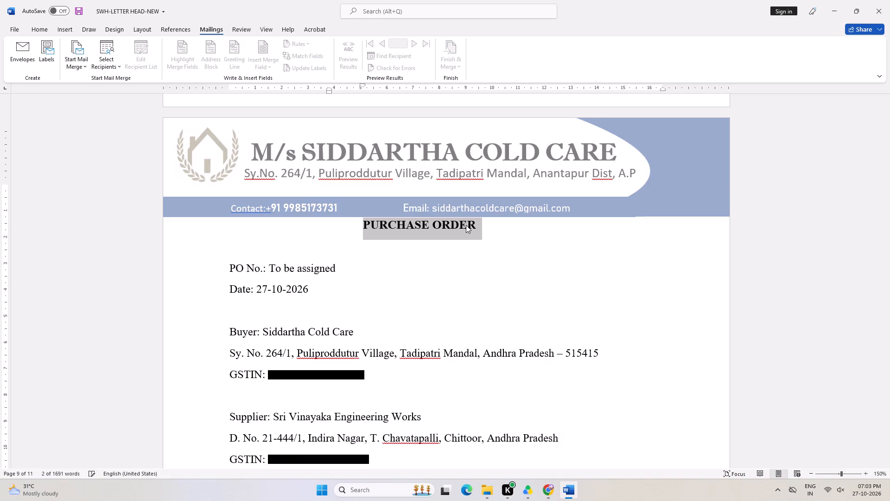
key("ctrl+u")
Remove "To be assigned" after PO No. in the Sri Vinayaka order and bring the date onto that line, spaced well away from the label.
left_click(272, 266)
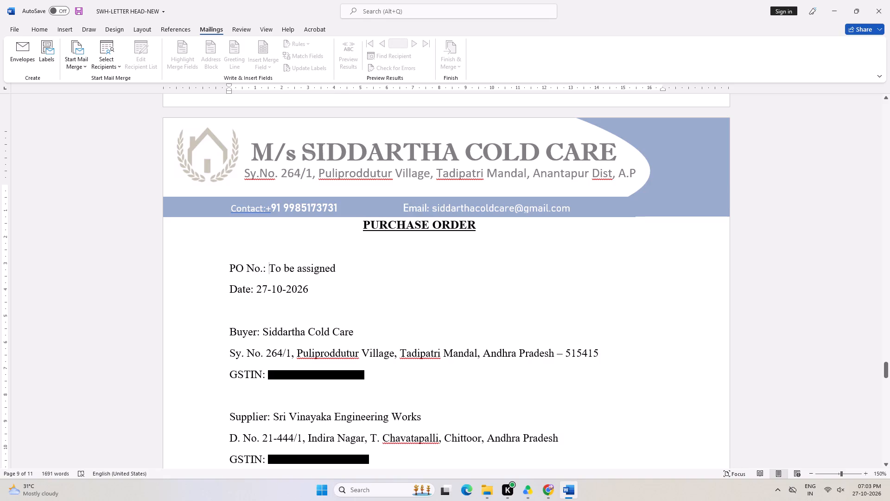
key("ctrl+shift+Right")
key("ctrl+shift+Right")
key("ctrl+shift+Right")
key("ctrl+shift+Right")
key("Delete")
key("Delete")
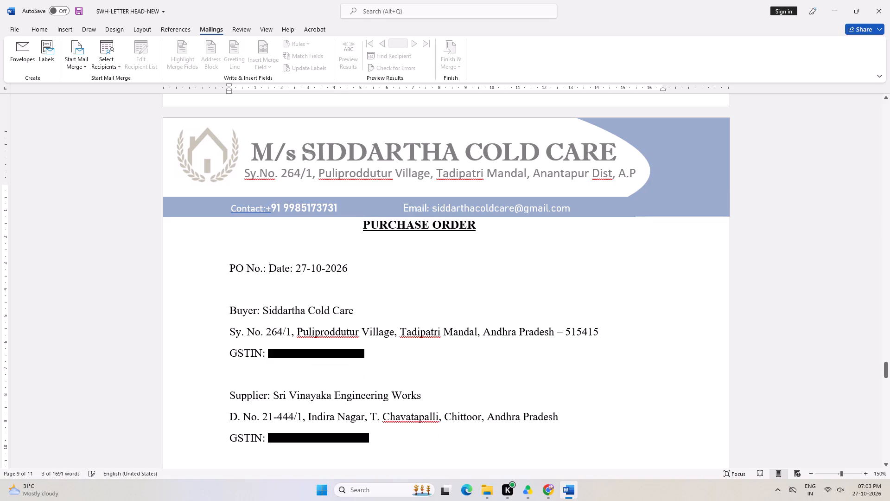
key("Tab")
key("Tab")
key("Tab")
key("Tab")
key("Tab")
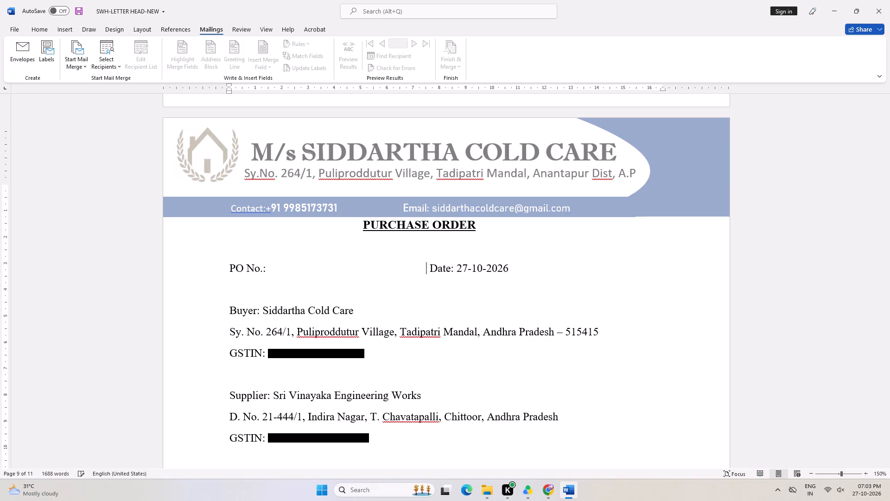
key("Tab")
Select the PO number text SCC/PO/2026-27 after PO No. in the SWAS Engineering purchase order.
scroll(291, 261, "up", 20)
scroll(291, 261, "up", 5)
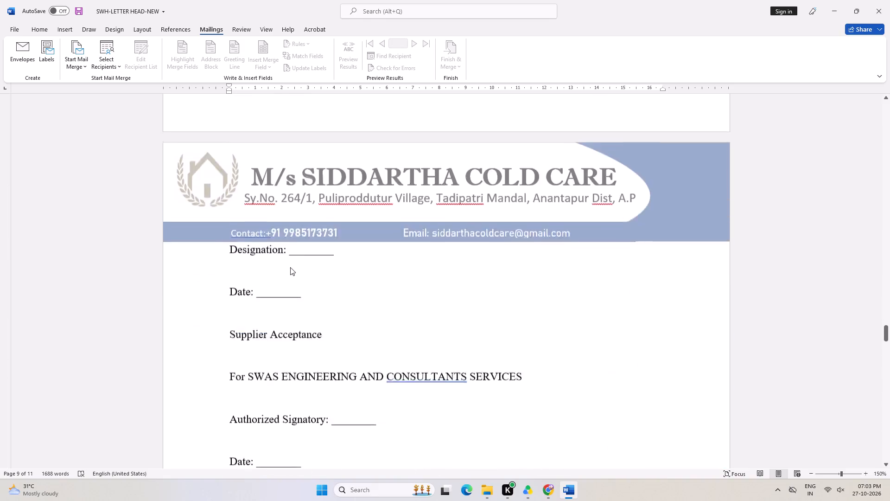
scroll(290, 267, "up", 20)
scroll(290, 267, "up", 19)
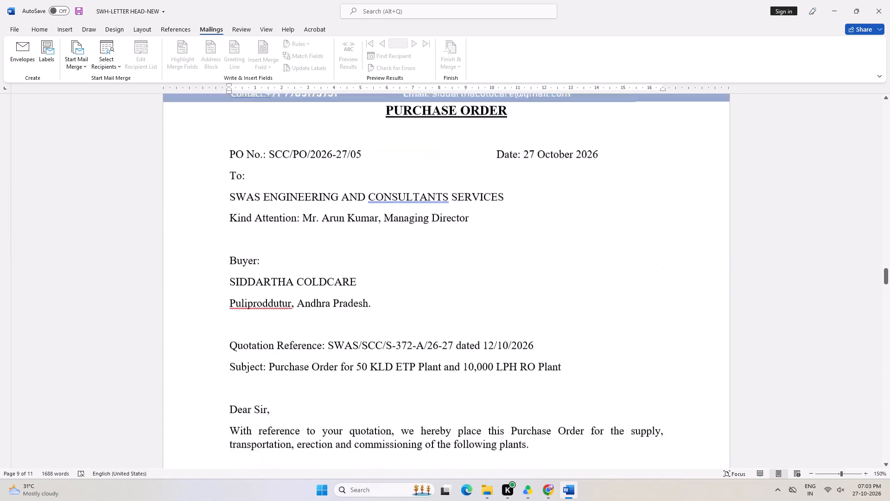
left_click(269, 171)
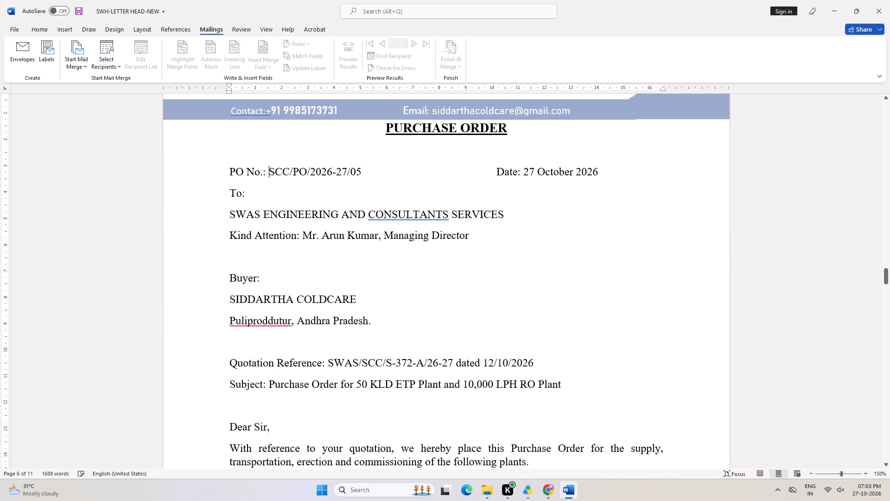
key("ctrl+shift+Right")
key("ctrl+shift+Right")
key("ctrl+shift+Right")
key("ctrl+shift+Right")
key("ctrl+shift+Right")
key("ctrl+shift+Right")
key("ctrl+shift+Right")
key("ctrl+shift+Right")
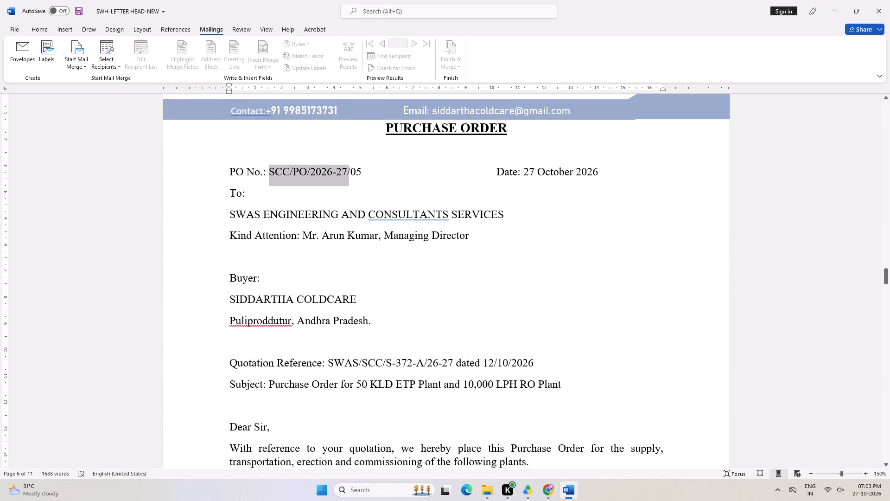
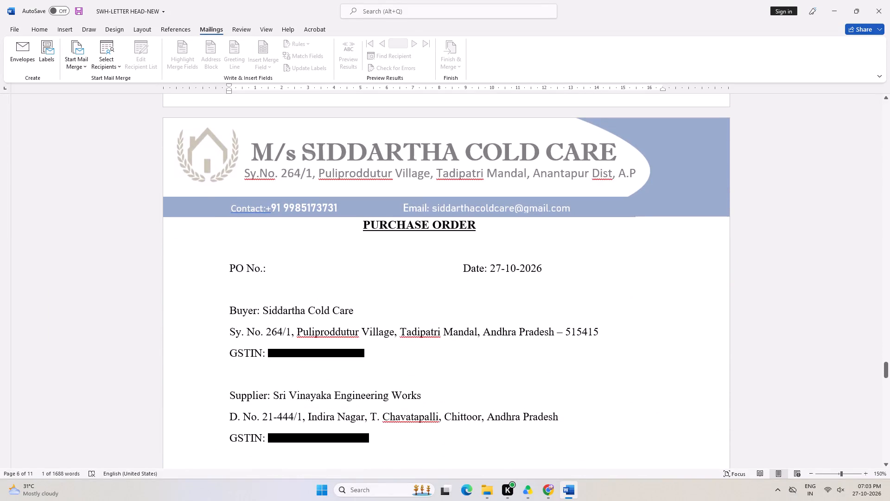
Paste the copied PO number SCC/PO/2026-27/05 after PO No. in the Sri Vinayaka order.
left_click(272, 267)
key("ctrl+v")
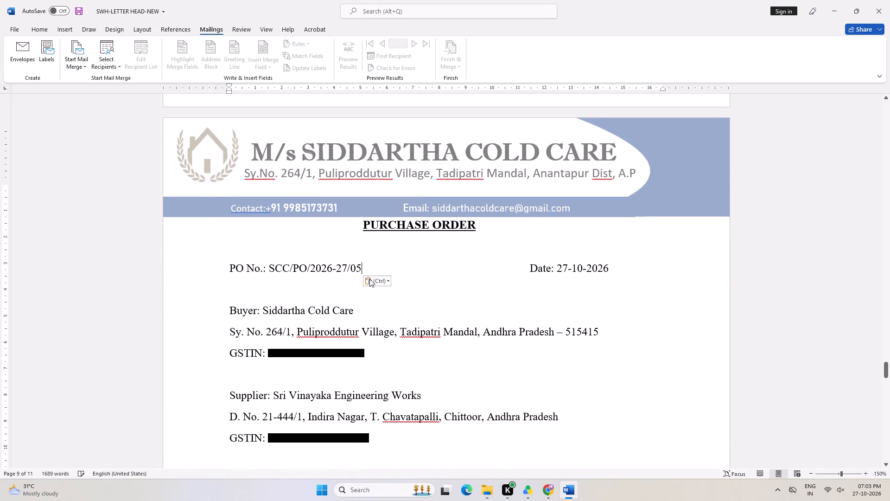
left_click(519, 266)
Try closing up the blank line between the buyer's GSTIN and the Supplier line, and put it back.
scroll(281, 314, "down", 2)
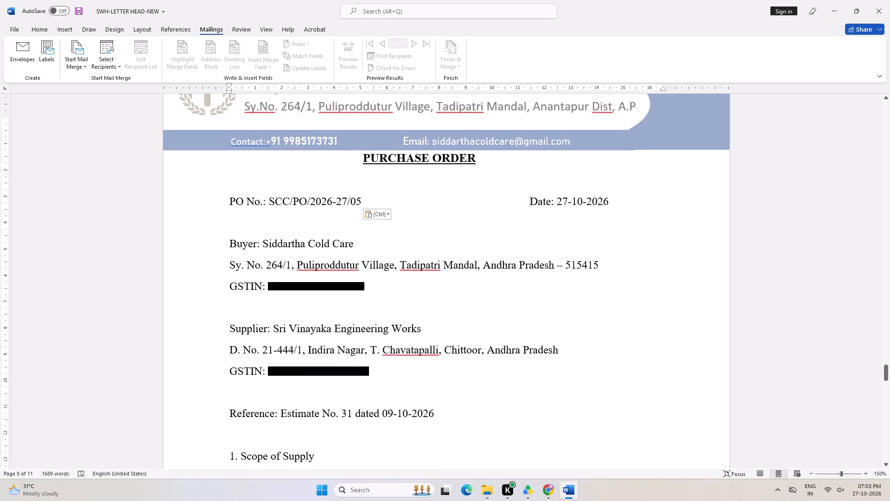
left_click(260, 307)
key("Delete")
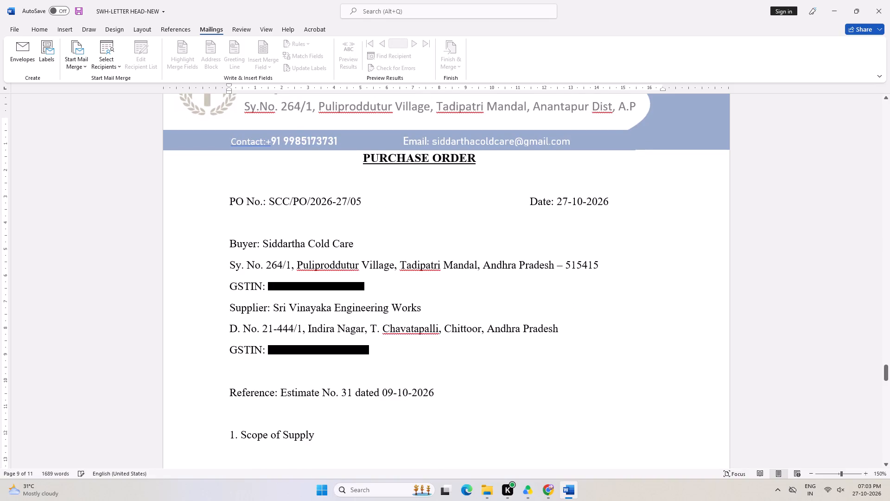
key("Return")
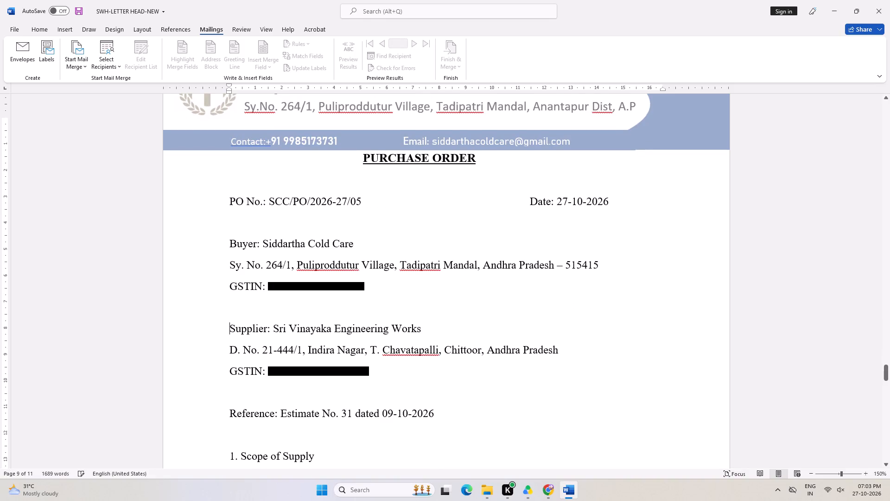
Change the ending of the Sri Vinayaka order's PO number so it reads SCC/PO/2026-27/04.
scroll(277, 376, "down", 5)
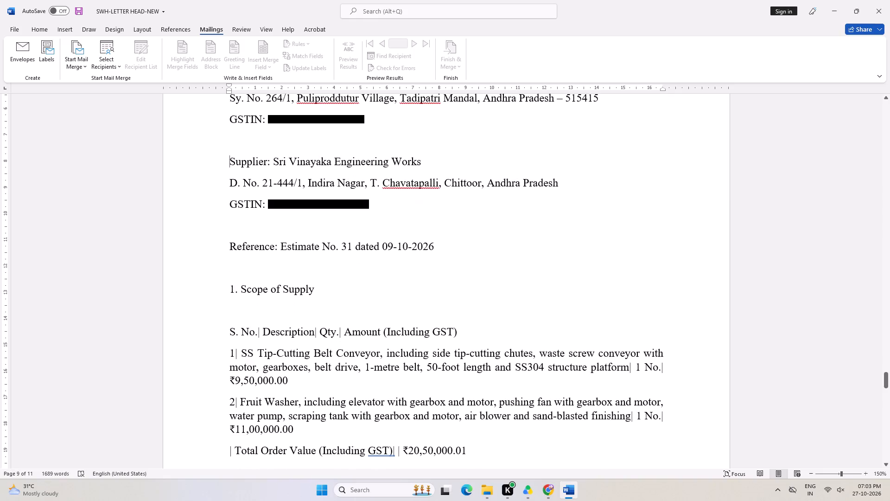
scroll(243, 313, "up", 5)
scroll(322, 276, "up", 4)
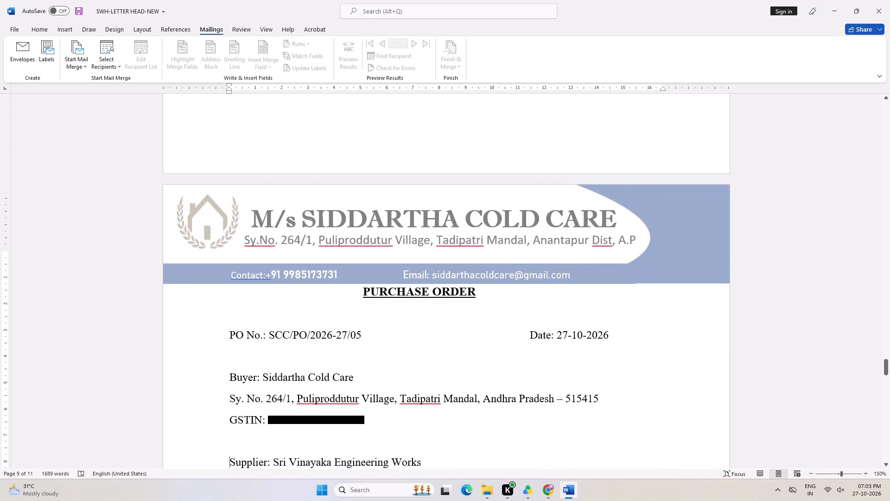
left_click(359, 334)
key("BackSpace")
key("4")
Remove the blank lines above and below the "Amount in words" line in the Sri Vinayaka order.
scroll(232, 373, "down", 6)
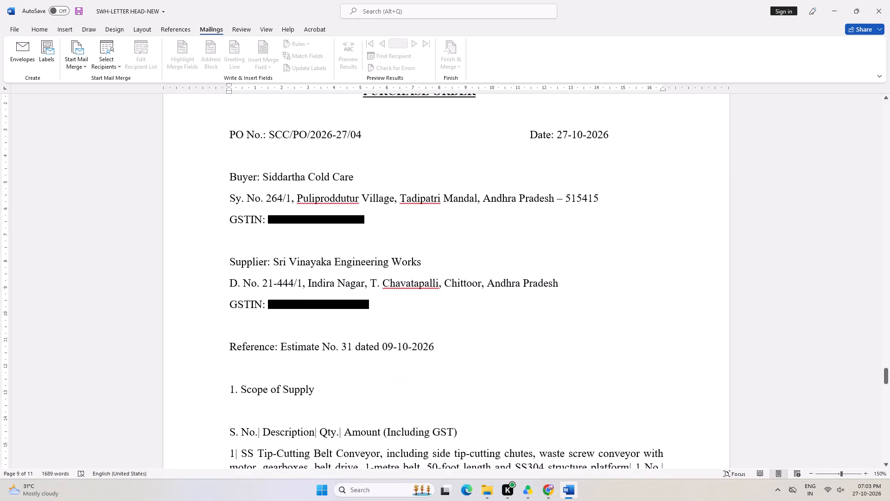
scroll(263, 415, "down", 3)
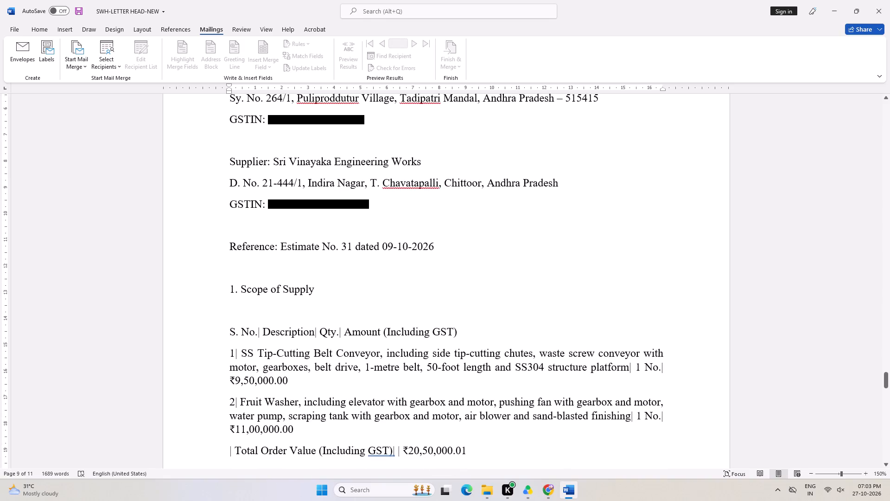
scroll(299, 325, "down", 6)
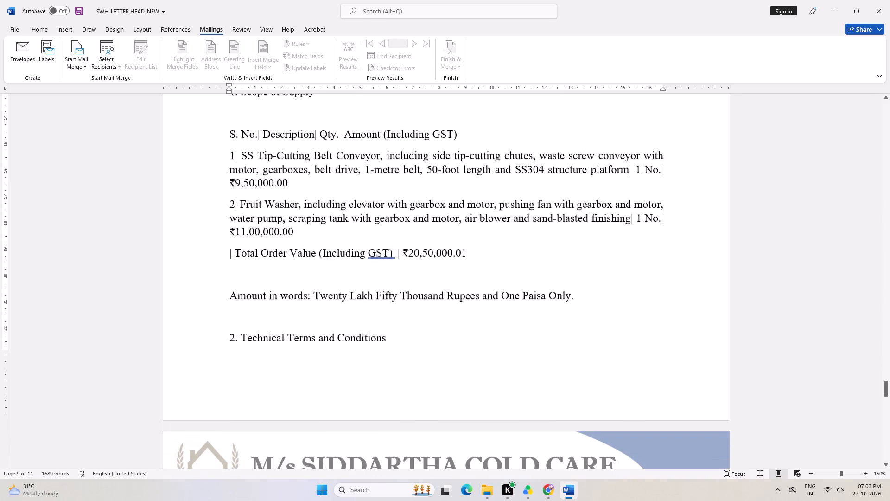
left_click(235, 279)
key("Delete")
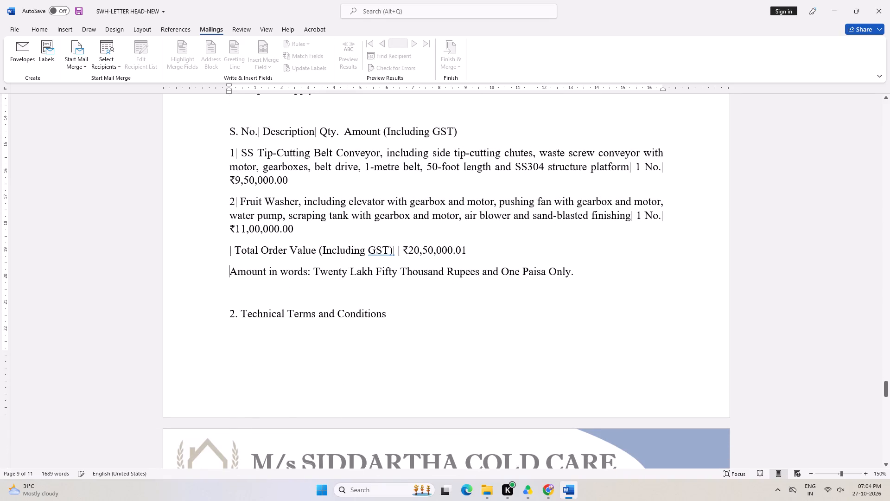
left_click(241, 294)
key("Delete")
Remove the blank line between the "3. Payment Terms" heading and the 40% Advance item.
scroll(269, 309, "down", 8)
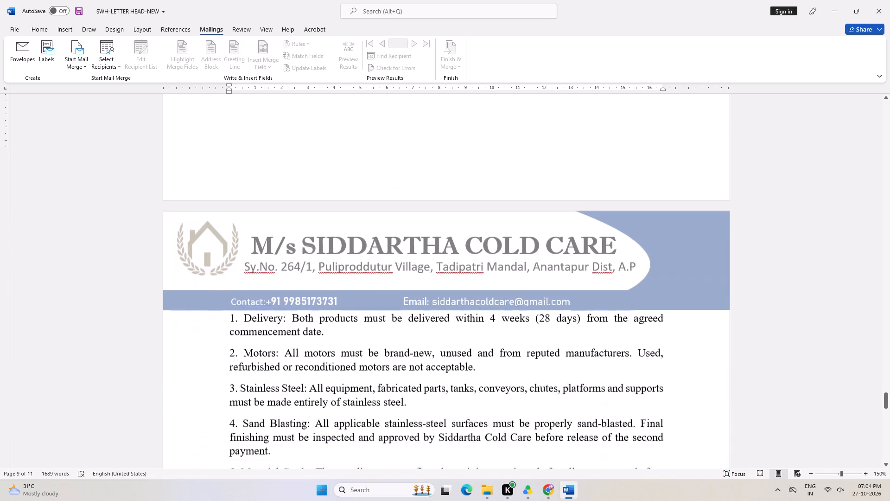
scroll(276, 341, "up", 11)
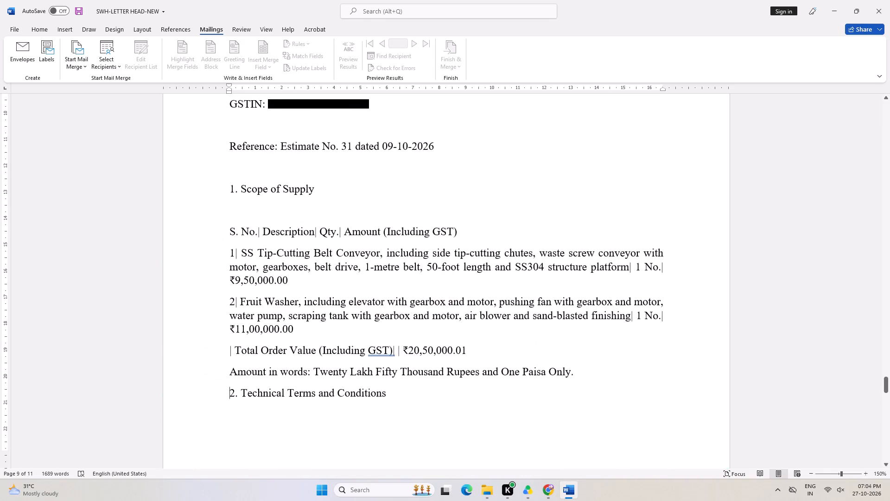
scroll(277, 333, "down", 6)
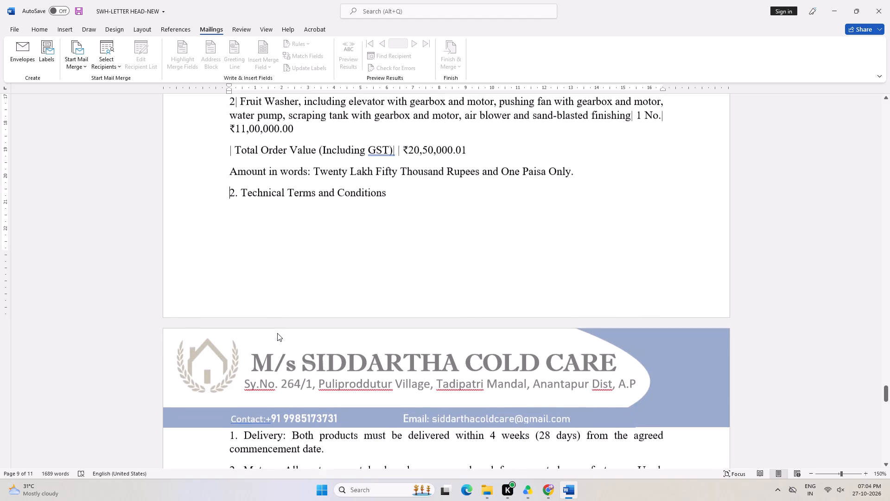
scroll(277, 333, "down", 14)
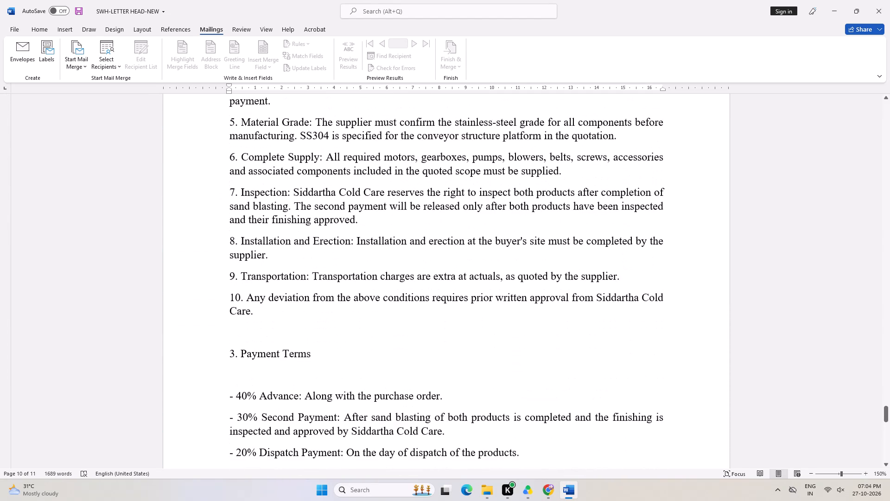
scroll(247, 339, "down", 4)
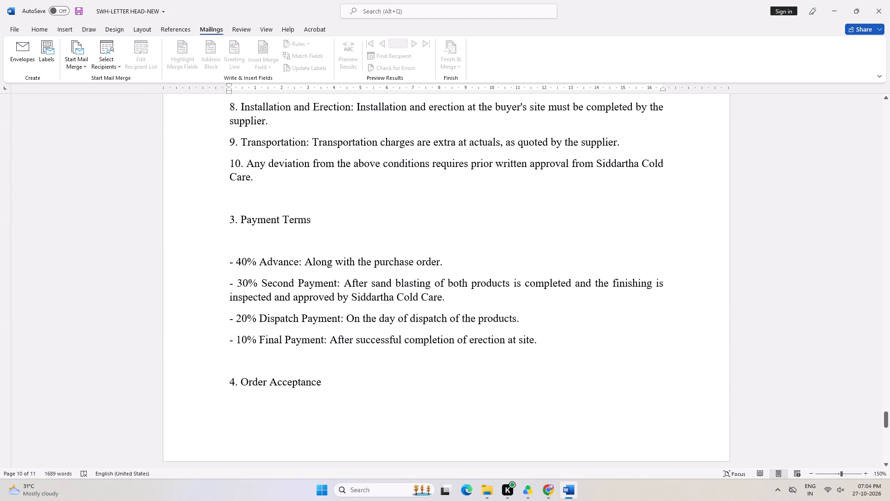
scroll(260, 377, "down", 4)
scroll(274, 276, "up", 4)
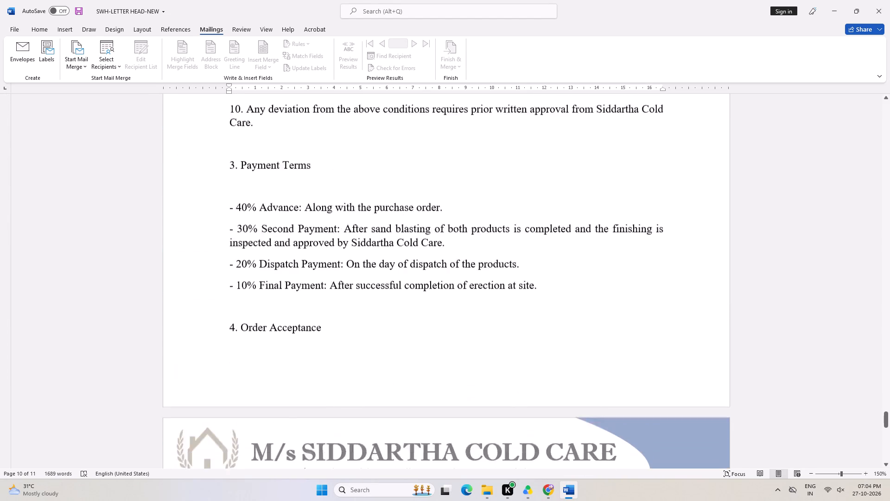
left_click(237, 246)
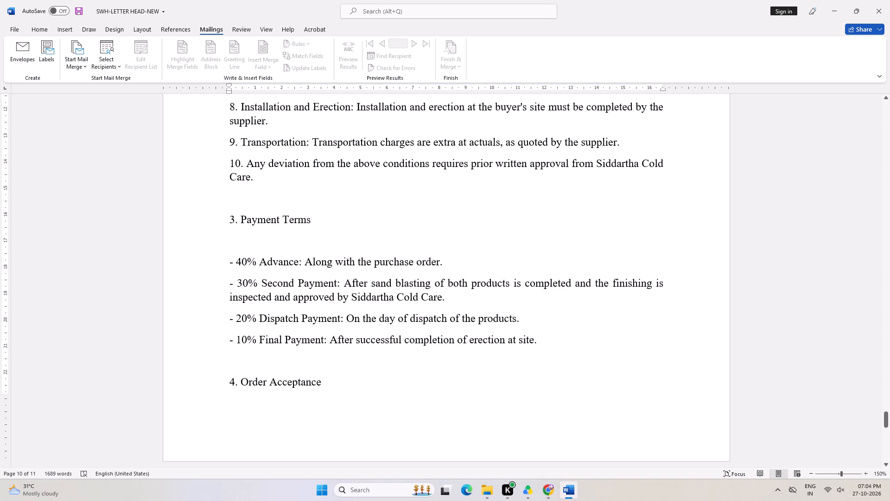
key("Delete")
Insert two blank lines above "4. Order Acceptance" to move the heading onto the following page with its paragraph.
scroll(318, 291, "down", 4)
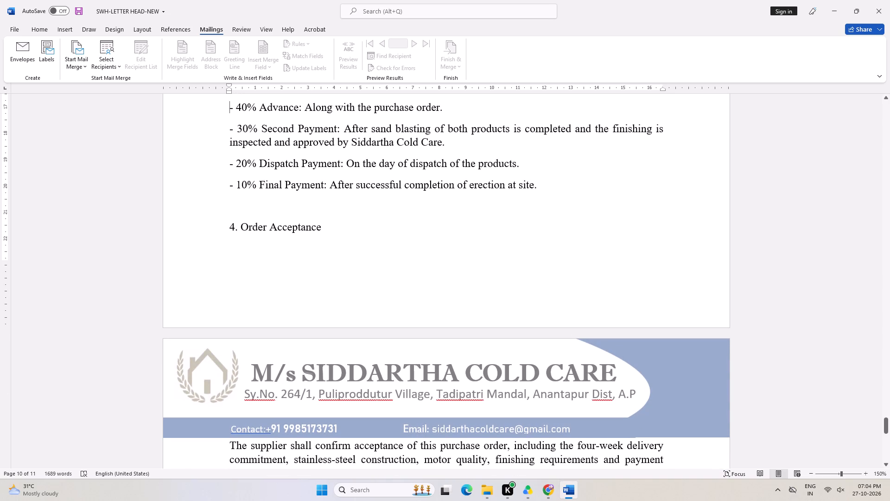
left_click(225, 216)
key("Return")
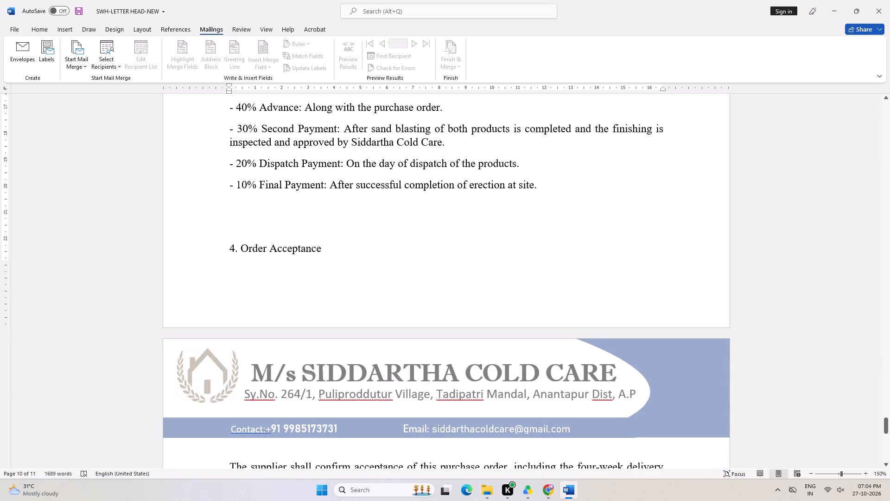
key("Return")
Remove the blank line between the "4. Order Acceptance" heading and its paragraph.
scroll(252, 249, "down", 4)
left_click(305, 327)
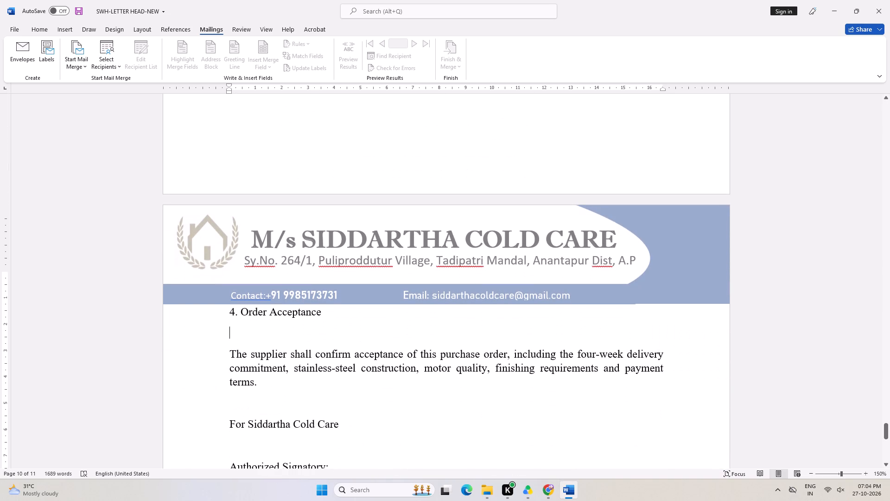
key("Return")
key("BackSpace")
key("BackSpace")
Delete everything after "Authorized Signatory" under For Siddartha Cold Care, including the colon, signature and date blanks, and the whole Supplier Acceptance block.
scroll(333, 377, "down", 3)
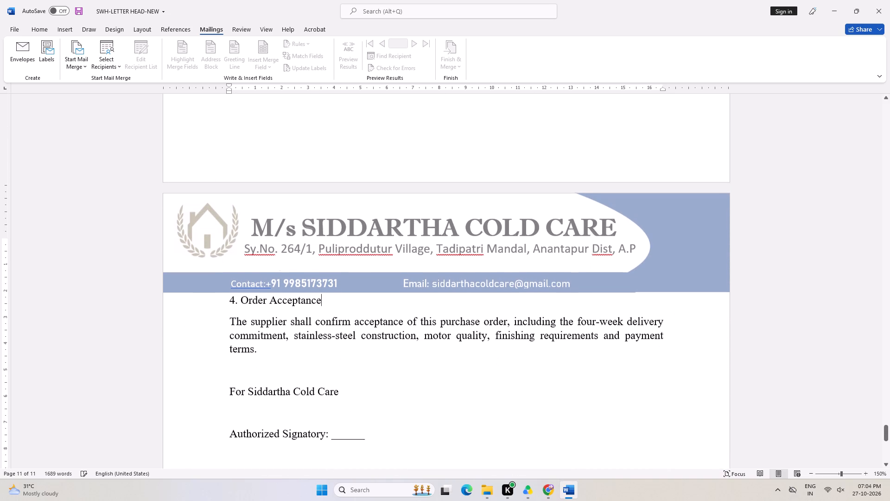
scroll(333, 377, "down", 1)
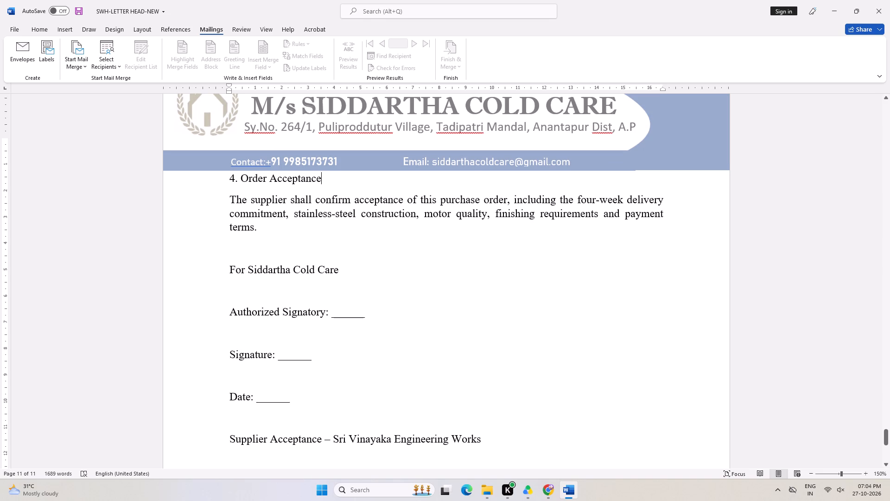
left_click_drag(231, 306, 332, 410)
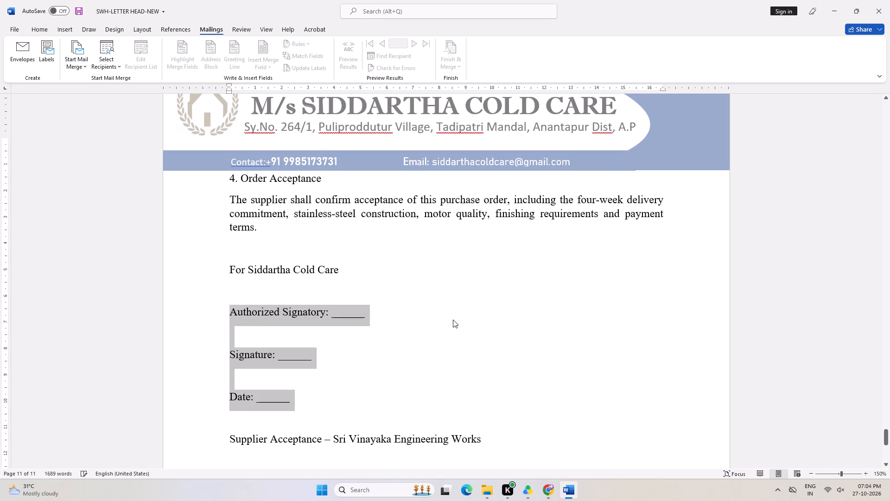
scroll(459, 314, "down", 4)
scroll(438, 360, "down", 4)
scroll(351, 346, "up", 4)
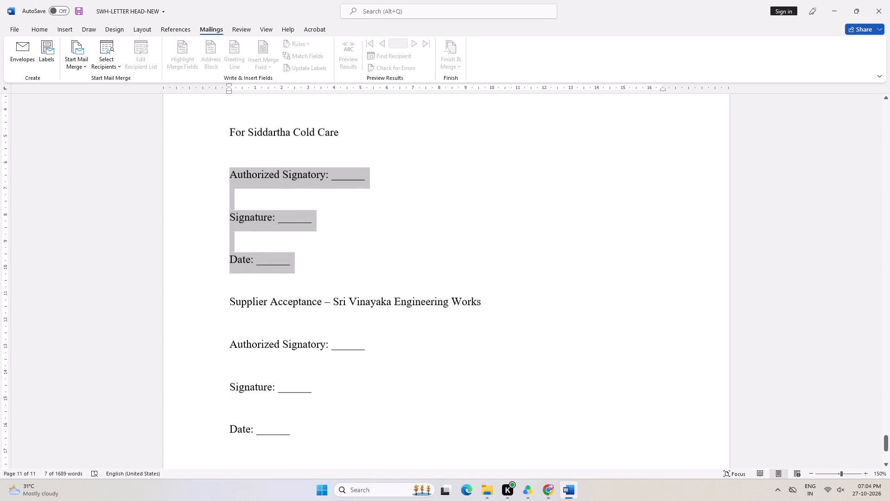
left_click(341, 181)
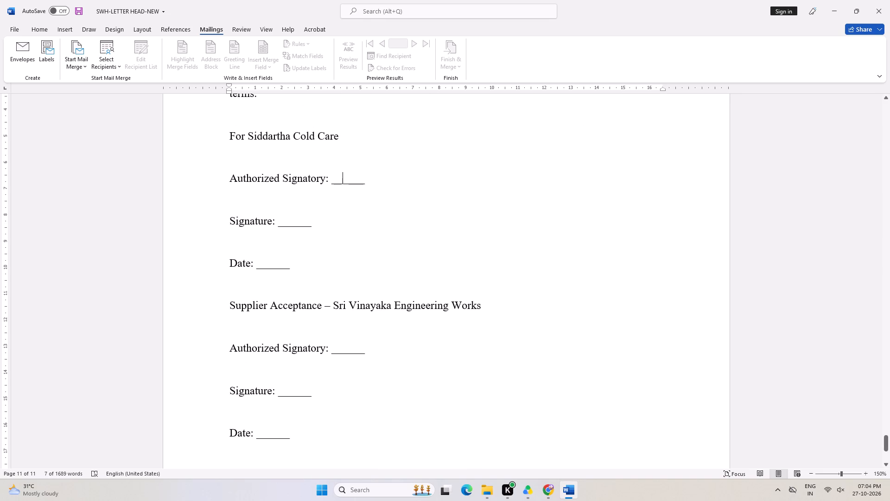
left_click_drag(324, 179, 328, 192)
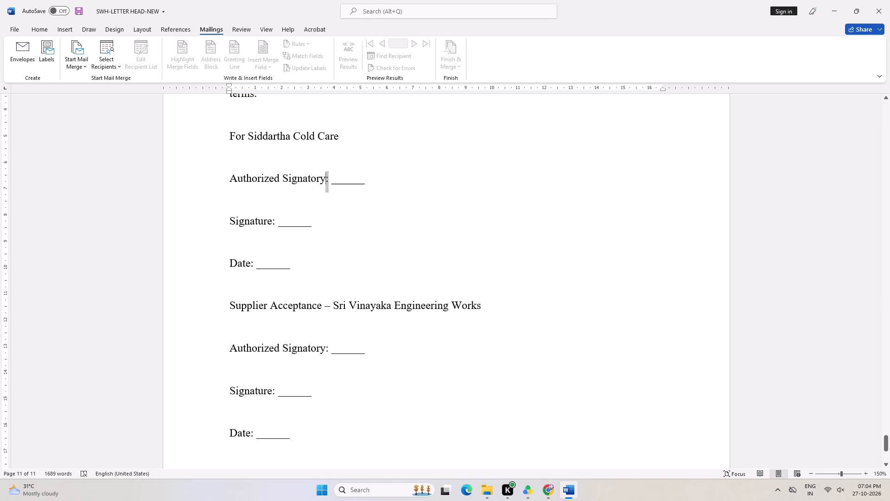
left_click_drag(328, 192, 323, 441)
scroll(466, 289, "down", 4)
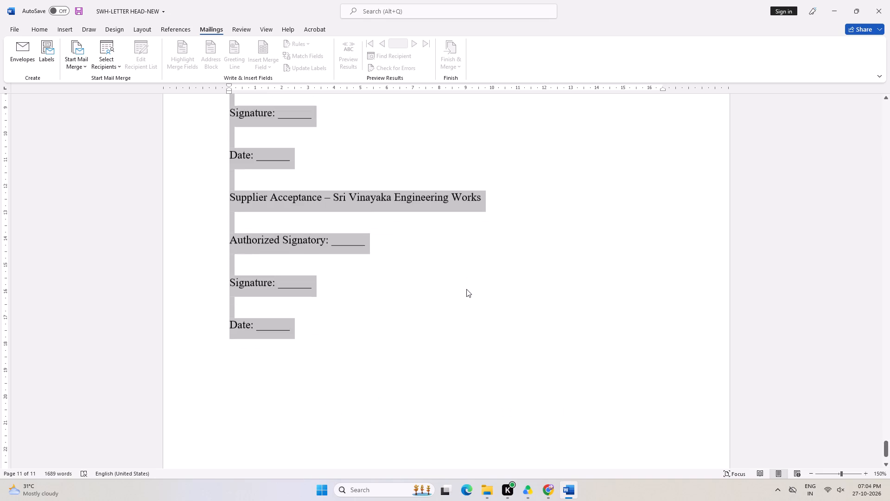
key("Delete")
Insert a blank line above the "4. Order Acceptance" heading at the top of the last page.
scroll(450, 278, "up", 11)
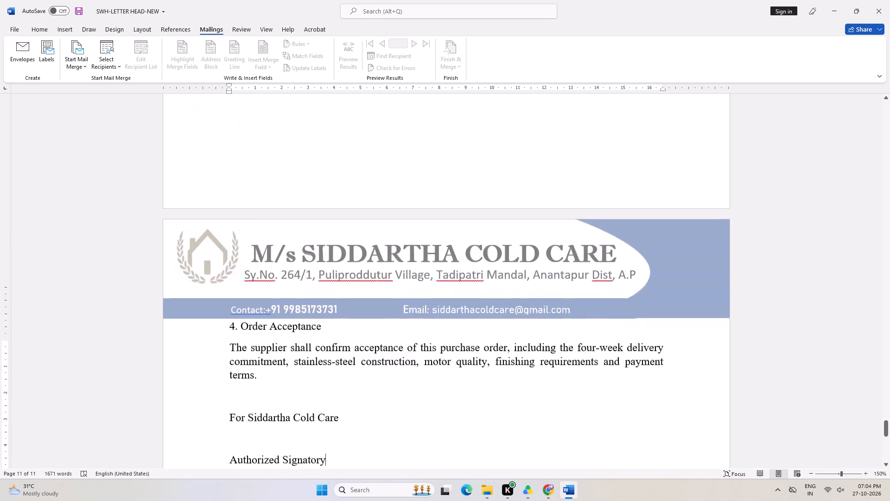
scroll(434, 270, "up", 2)
left_click(229, 414)
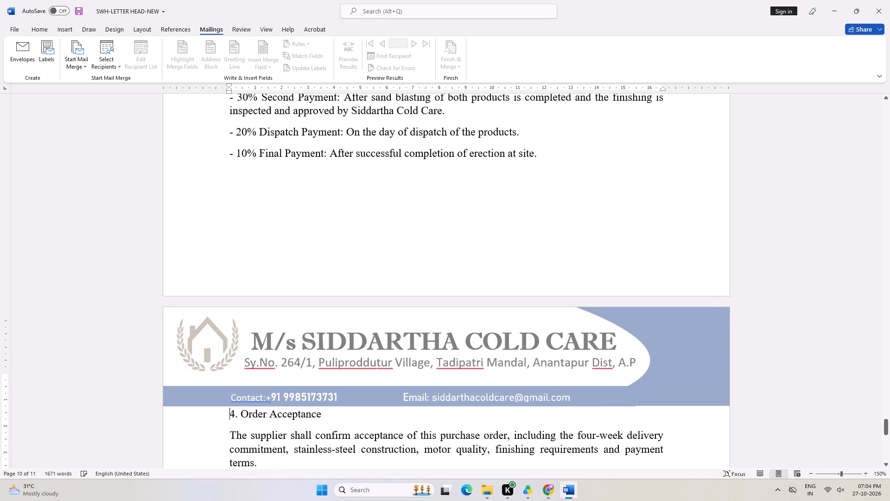
key("Return")
Review the Sri Vinayaka purchase order from its Order Acceptance section back up to the PURCHASE ORDER heading.
scroll(422, 361, "up", 17)
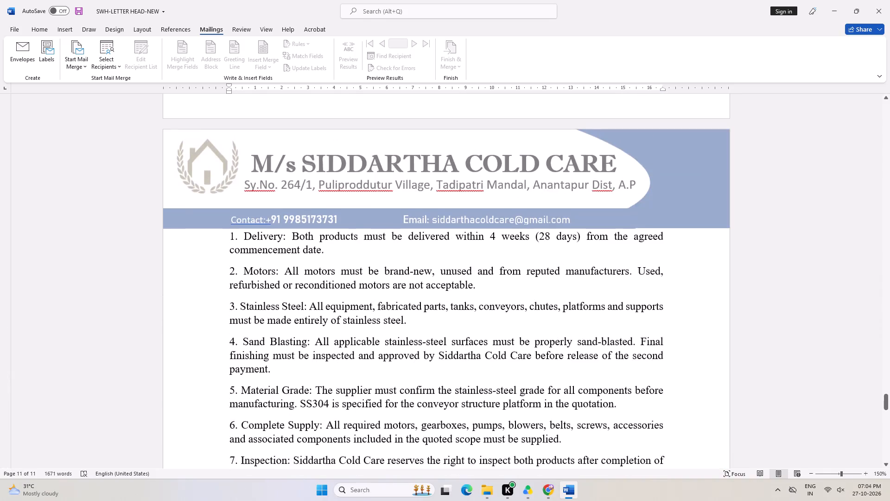
scroll(399, 321, "up", 14)
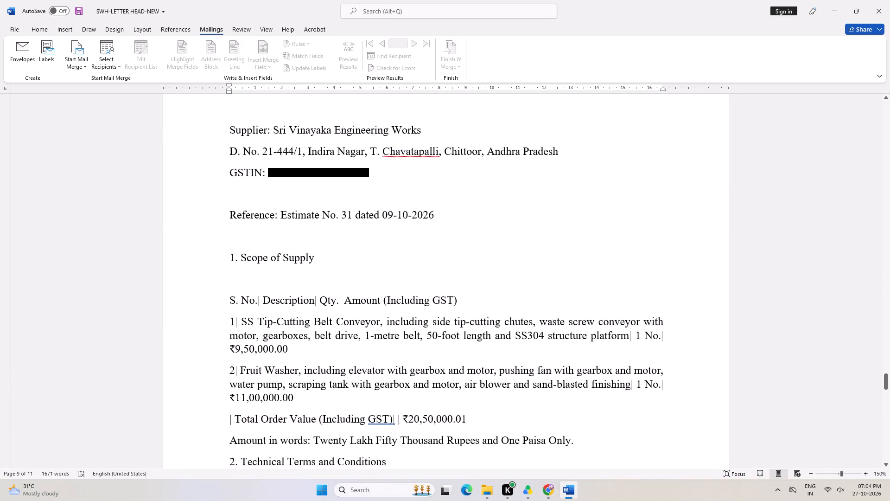
scroll(329, 371, "up", 5)
scroll(311, 429, "down", 3)
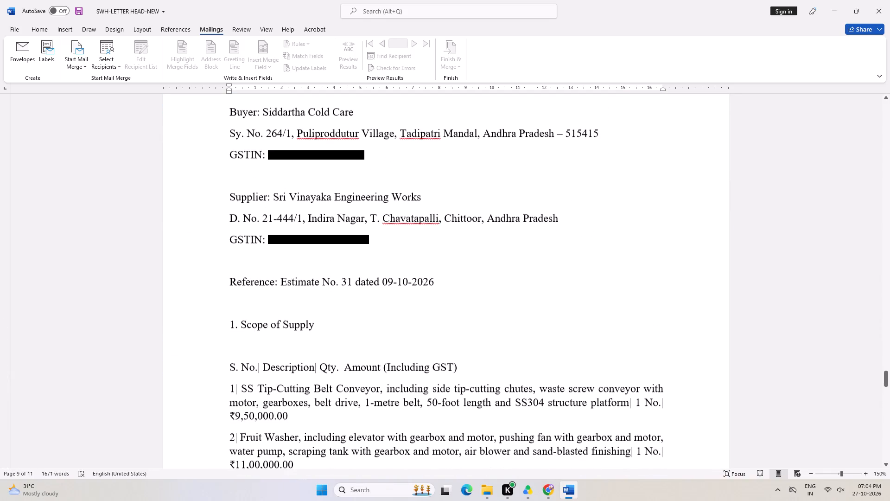
left_click(319, 324)
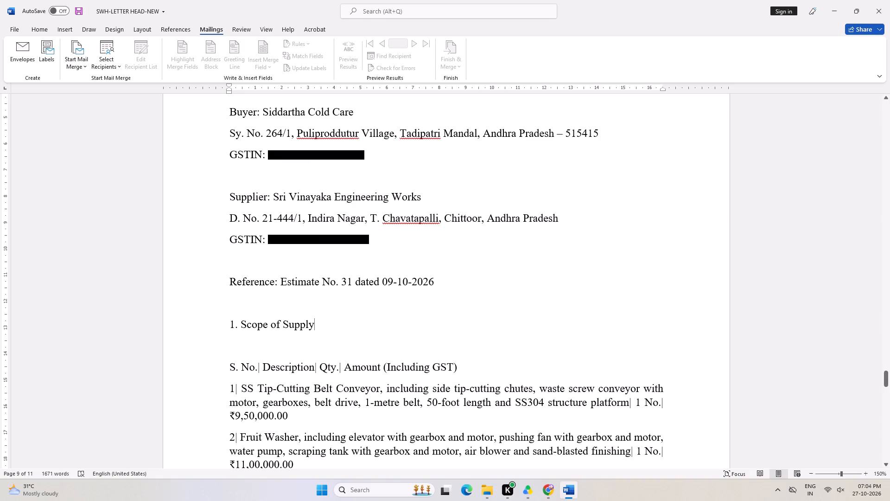
scroll(413, 347, "up", 8)
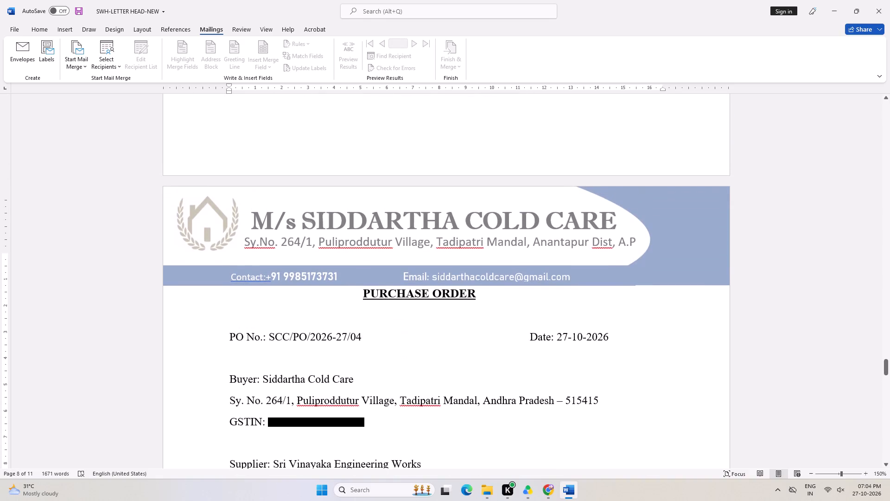
left_click(429, 347)
Open the print settings and choose the Brother DCP-B7640DW Printer as the printer.
key("ctrl+p")
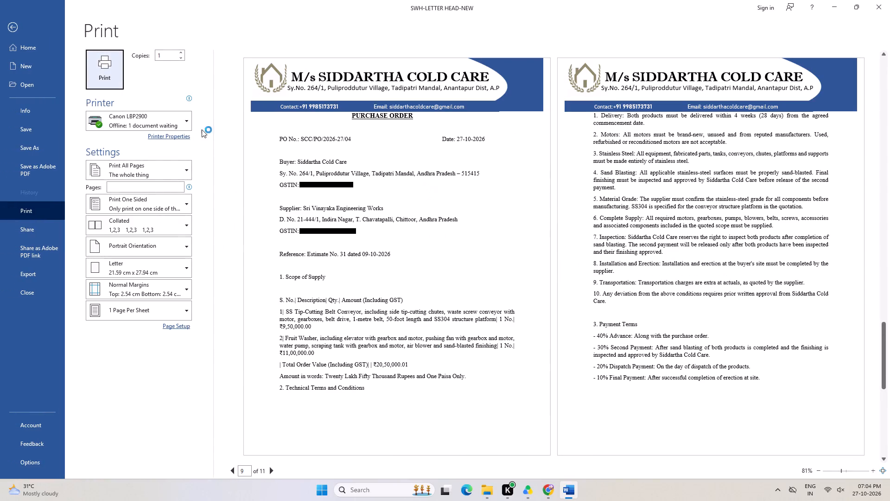
left_click(175, 118)
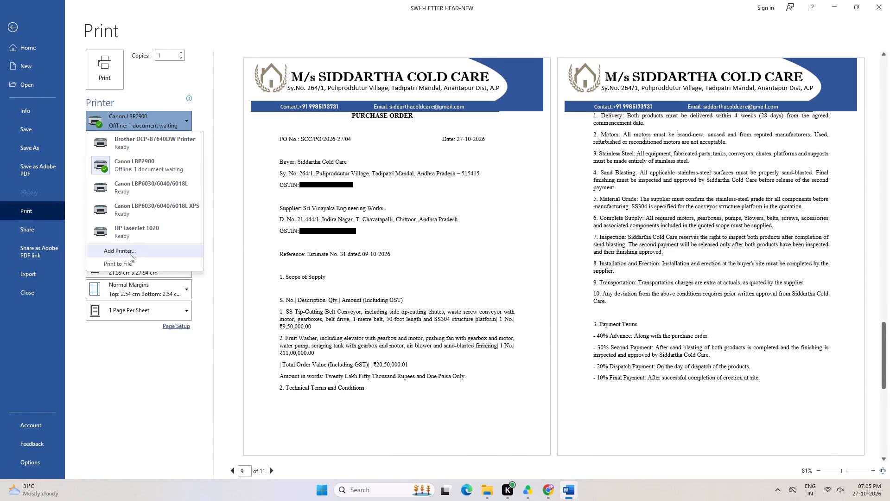
left_click(143, 144)
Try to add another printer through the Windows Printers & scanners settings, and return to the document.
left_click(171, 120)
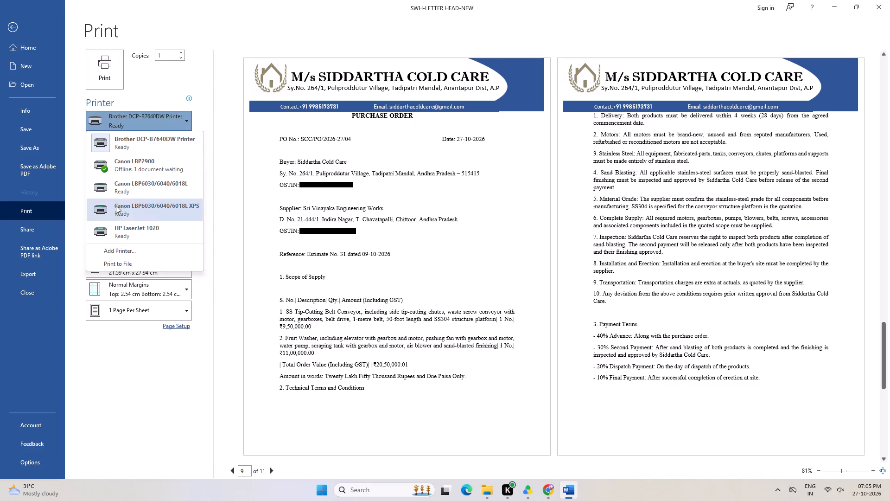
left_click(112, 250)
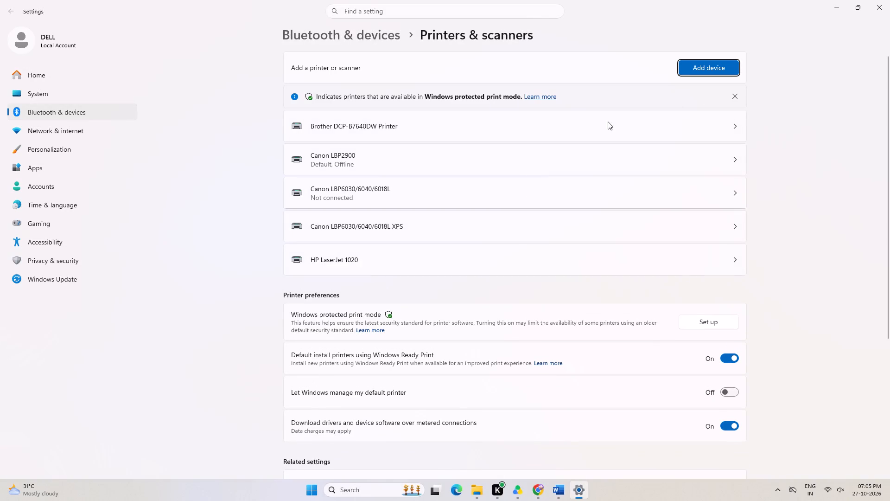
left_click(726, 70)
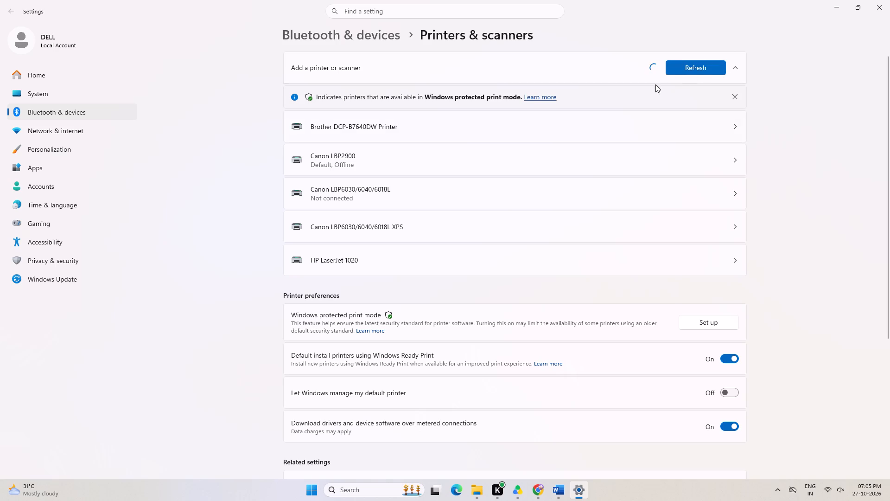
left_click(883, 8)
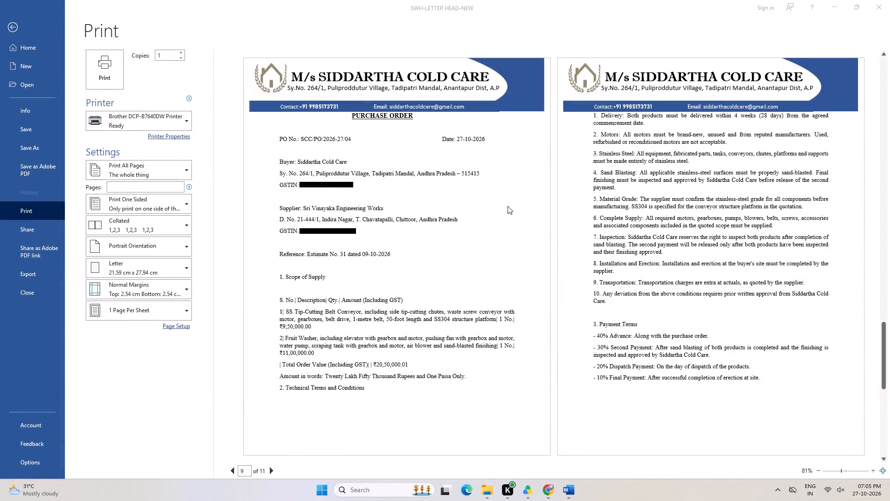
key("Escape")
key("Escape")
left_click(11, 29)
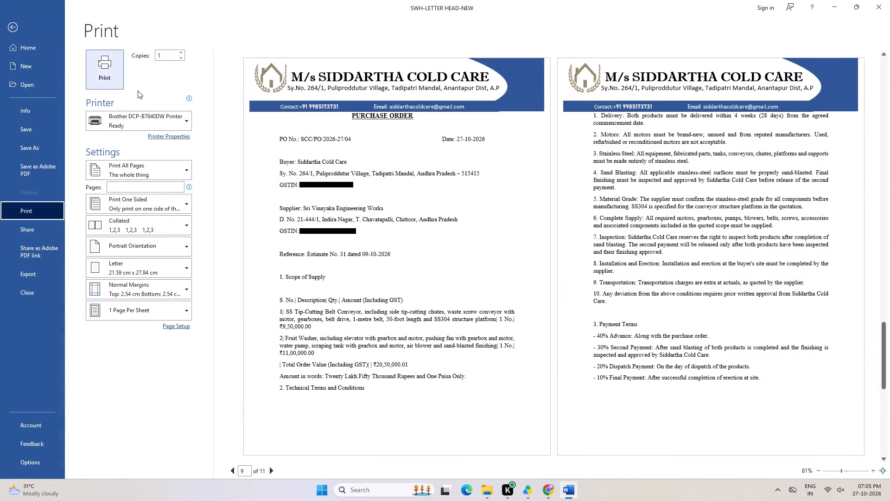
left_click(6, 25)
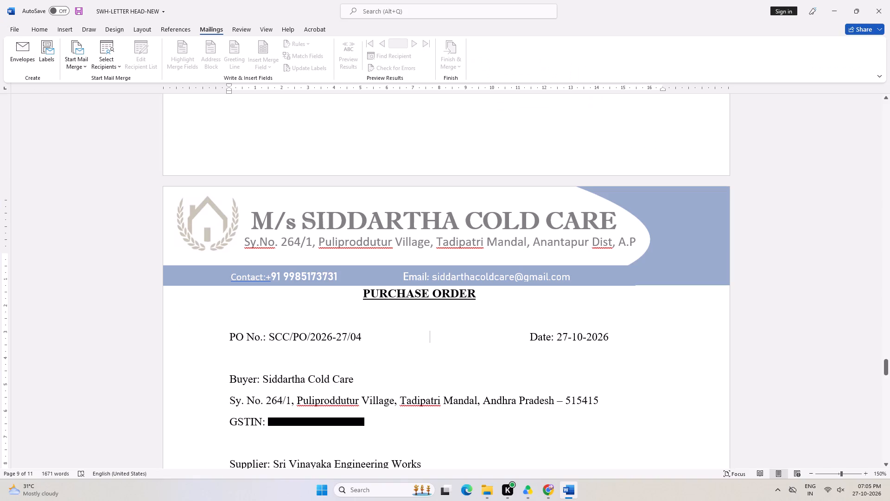
Examine the end of the preceding purchase order and the layout of all pages of the Sri Vinayaka purchase order.
left_click(272, 182)
scroll(400, 335, "up", 14)
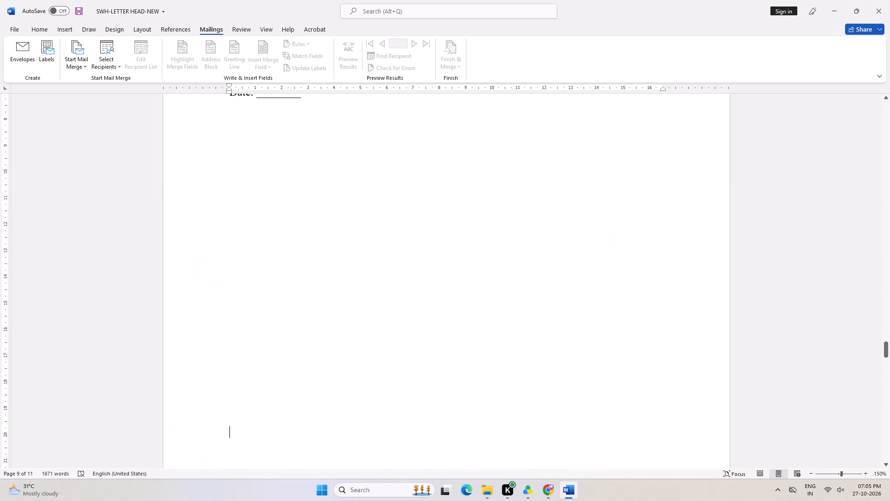
scroll(403, 328, "up", 20)
scroll(403, 328, "up", 3)
scroll(411, 318, "down", 5)
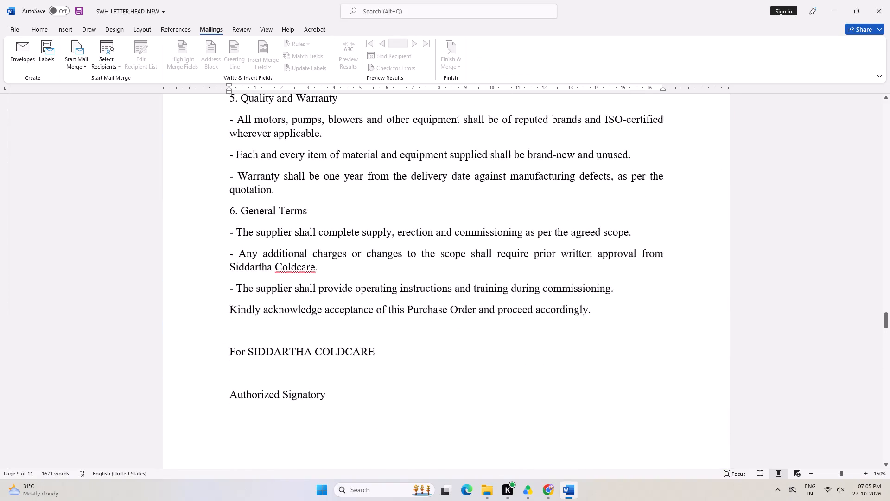
scroll(412, 318, "up", 15)
scroll(412, 318, "down", 19)
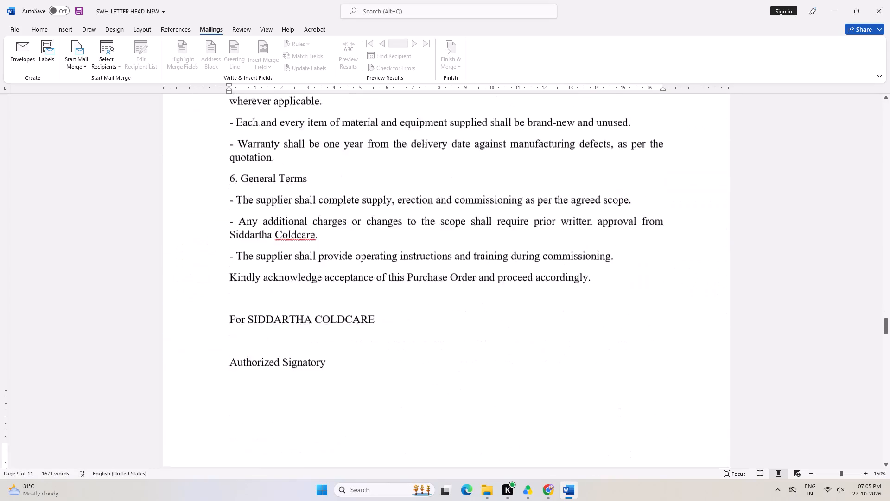
scroll(412, 318, "down", 20)
scroll(412, 318, "down", 10)
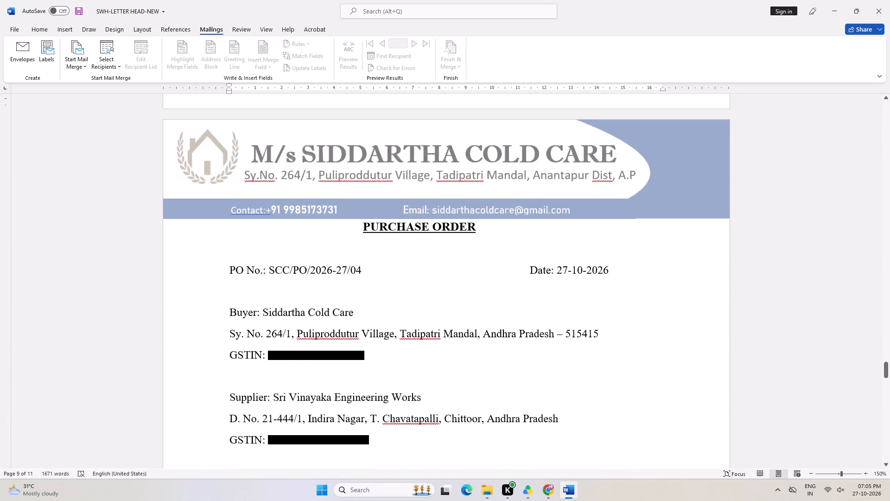
scroll(427, 315, "down", 20)
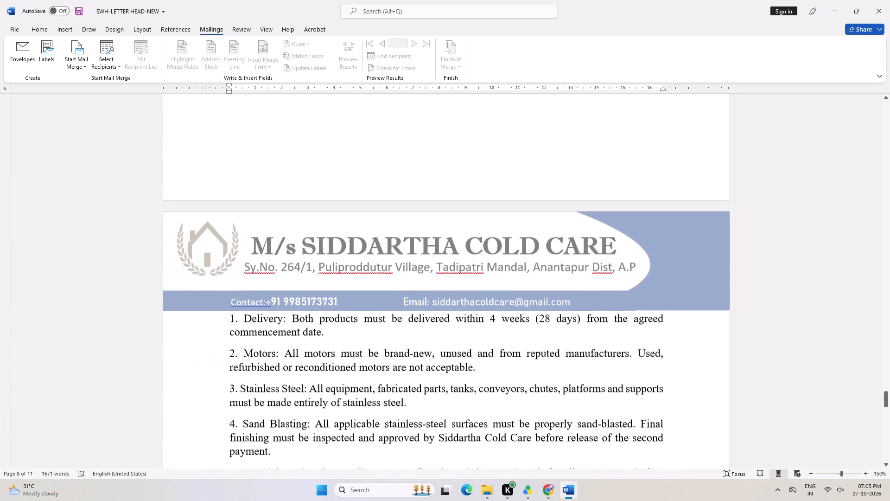
scroll(428, 315, "down", 17)
scroll(428, 315, "down", 7)
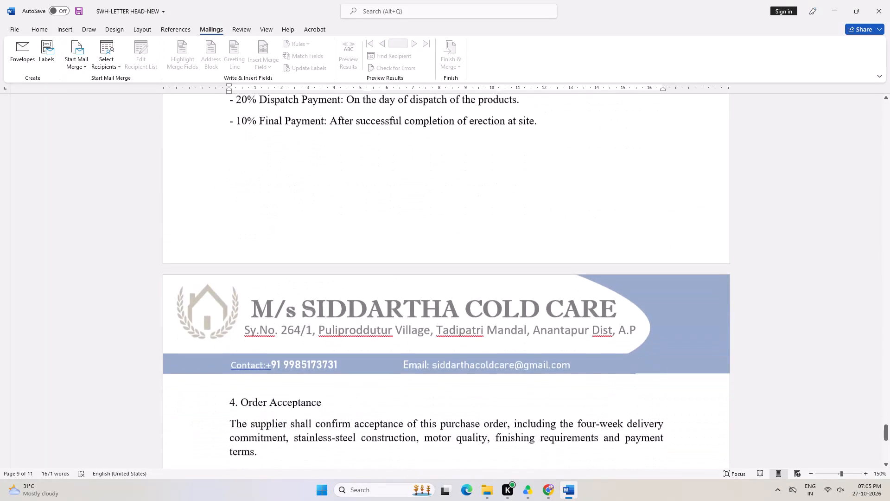
scroll(428, 315, "down", 4)
scroll(428, 315, "up", 12)
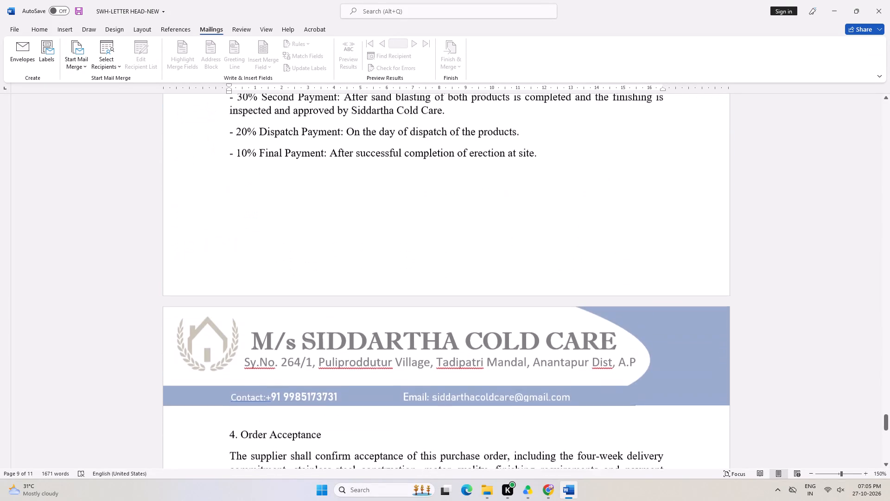
scroll(403, 302, "up", 18)
scroll(423, 295, "down", 11)
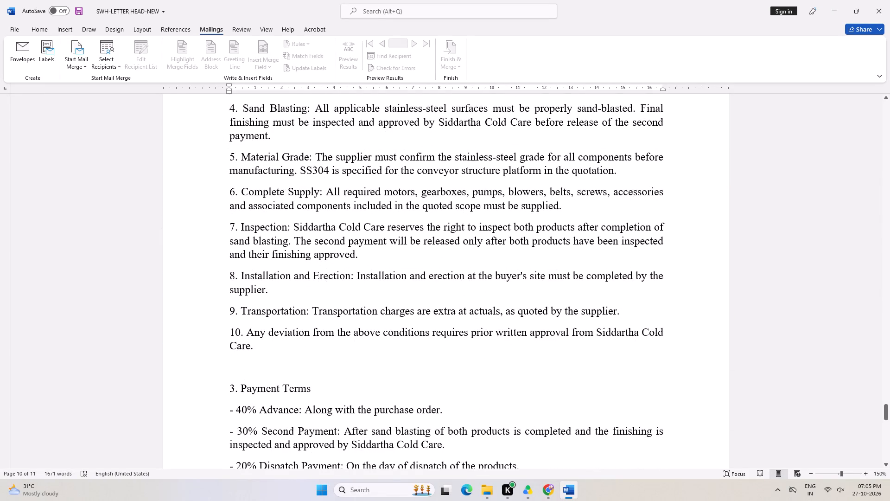
scroll(240, 373, "up", 20)
scroll(240, 373, "up", 2)
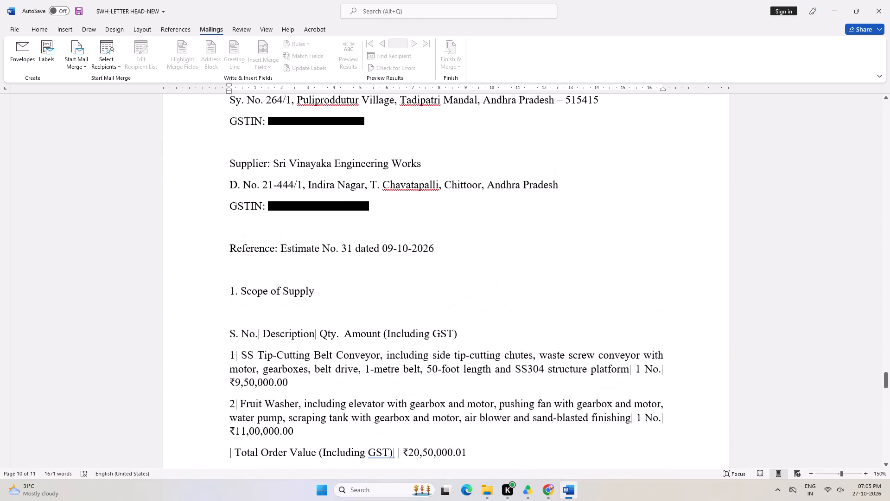
scroll(330, 330, "up", 7)
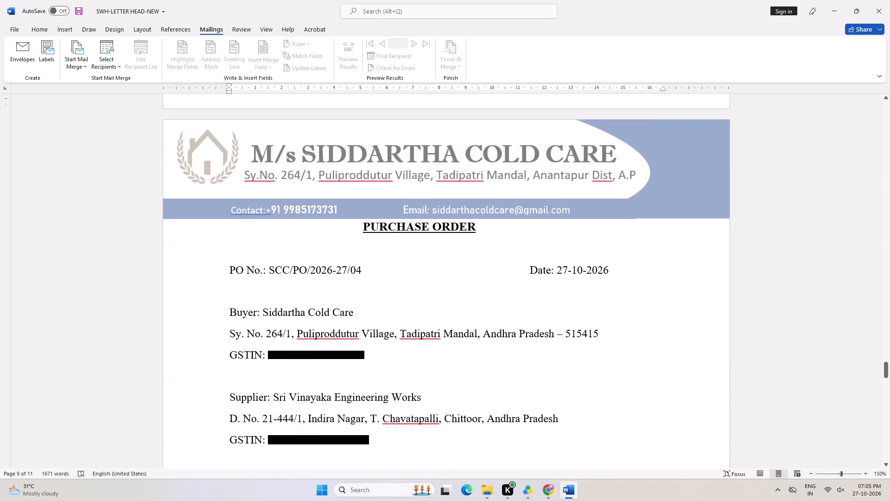
On the page before the Sri Vinayaka order, delete the Designation and Date blanks and the whole SWAS ENGINEERING AND CONSULTANTS SERVICES Supplier Acceptance block.
left_click(457, 249)
scroll(444, 269, "up", 20)
scroll(444, 269, "up", 2)
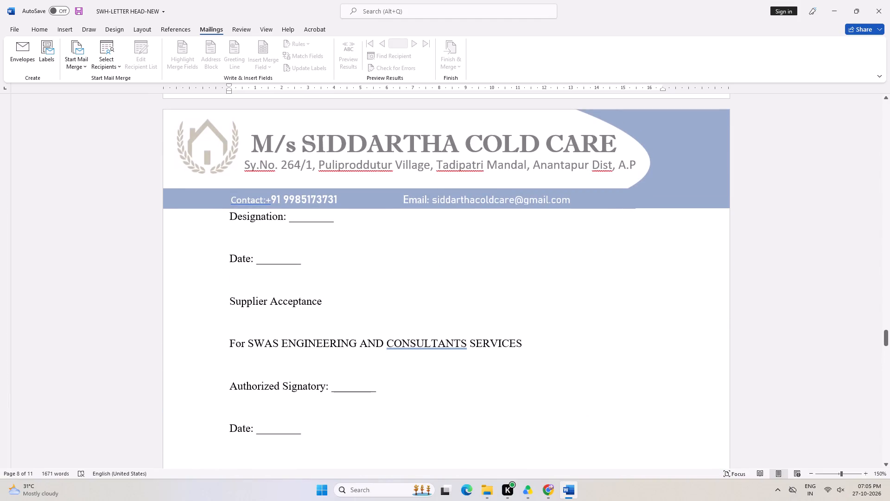
left_click_drag(224, 217, 368, 436)
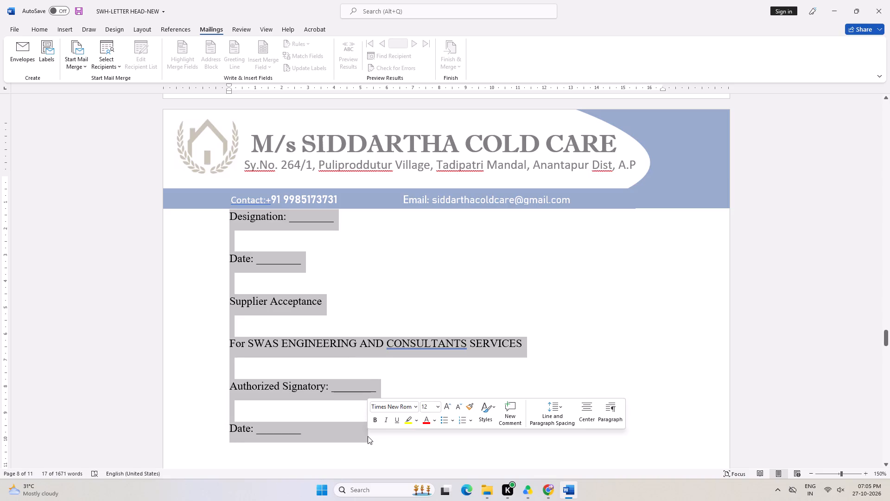
key("Delete")
Remove all remaining blank lines above the Sri Vinayaka PURCHASE ORDER heading, bringing it to the top of the emptied page.
key("Delete")
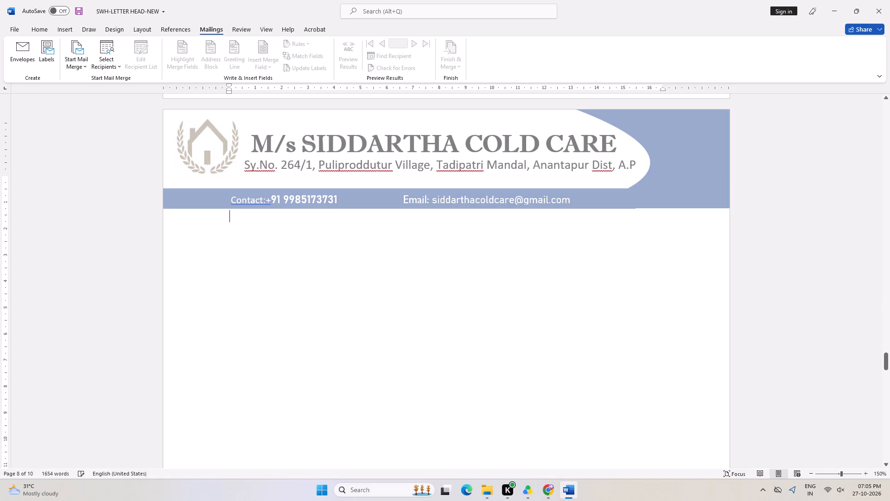
key("Delete")
key("Delete")
key("Delete")
key("Delete")
key("Delete")
key("Delete")
key("Delete")
key("Delete")
key("Delete")
key("Delete")
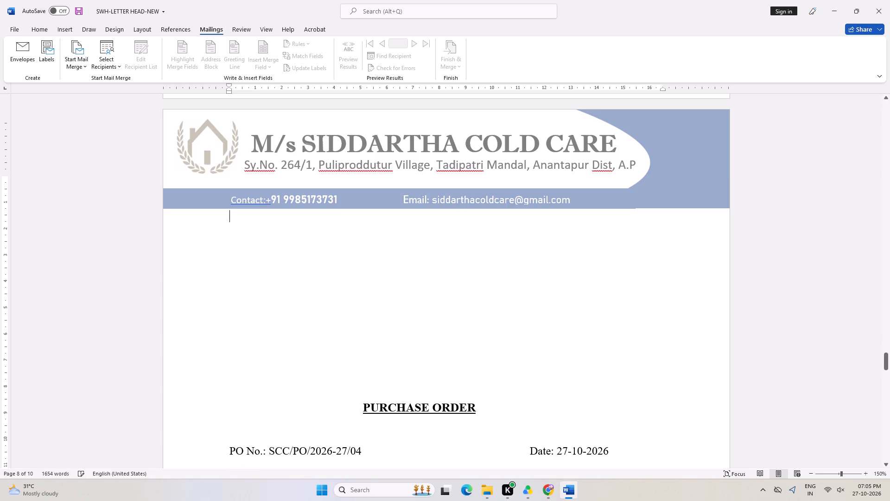
key("Delete")
key("Delete")
key("Delete")
key("Delete")
key("Delete")
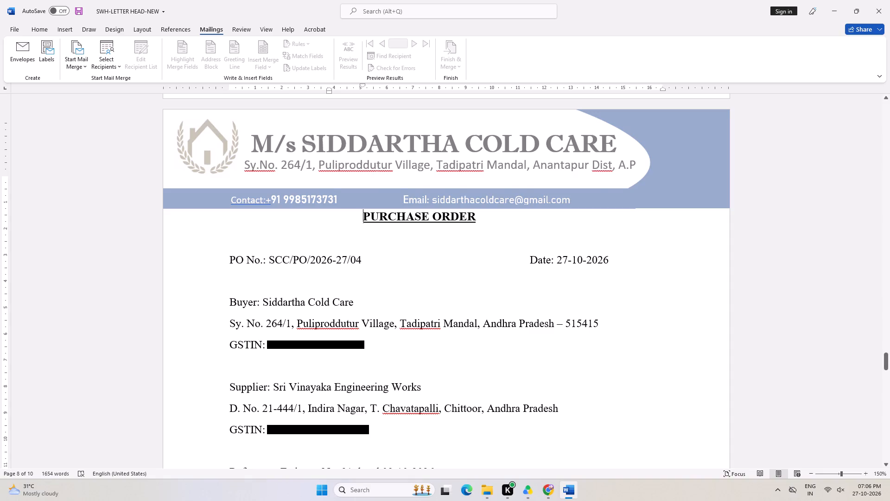
Remove the blank line between the "1. Scope of Supply" heading and the "S. No.| Description| Qty.| Amount" line.
scroll(340, 300, "up", 2)
scroll(340, 300, "down", 20)
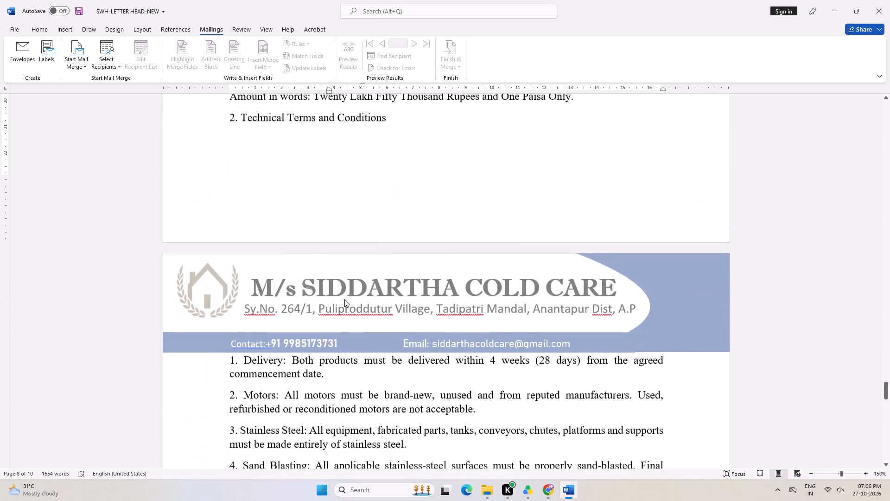
scroll(344, 299, "down", 20)
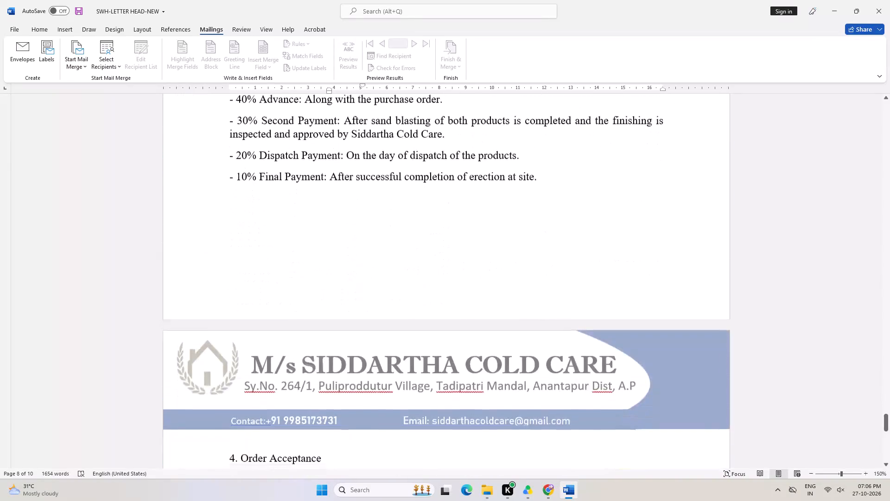
scroll(345, 301, "up", 20)
scroll(345, 301, "up", 4)
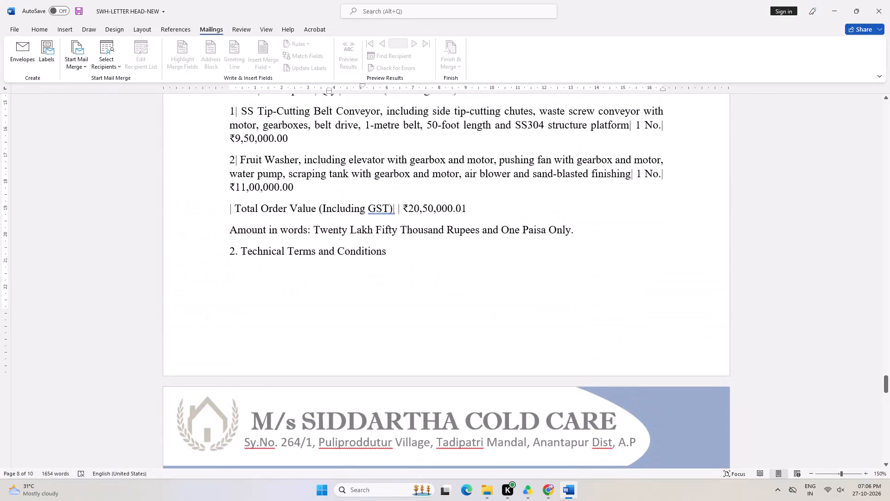
scroll(349, 269, "up", 7)
left_click(331, 295)
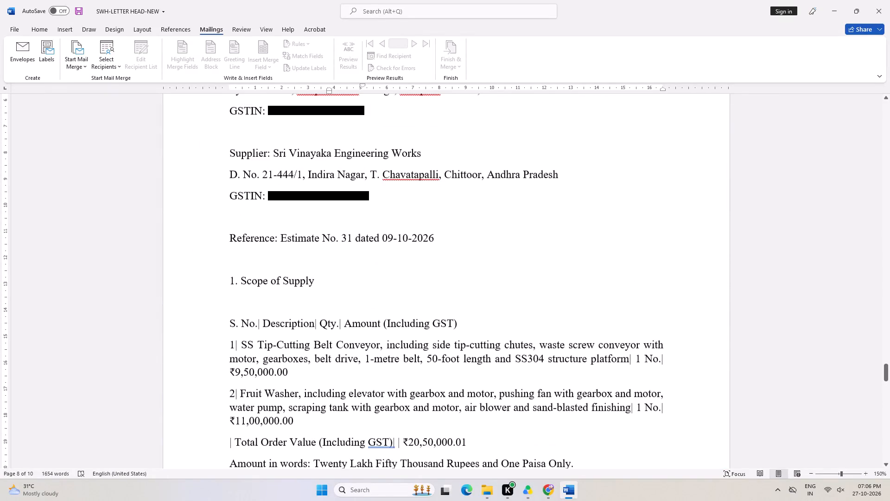
key("Delete")
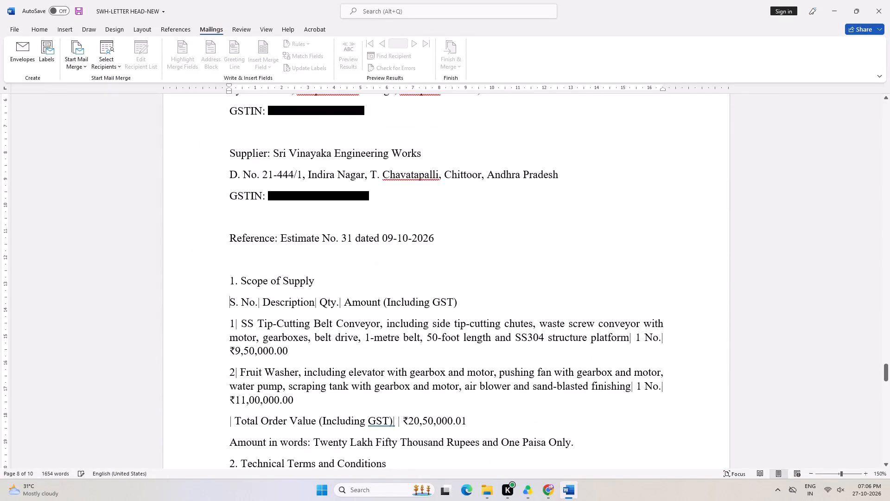
Insert a blank line above the "2. Technical Terms and Conditions" heading and remove the blank line between it and "1. Delivery".
scroll(329, 302, "down", 4)
left_click(394, 335)
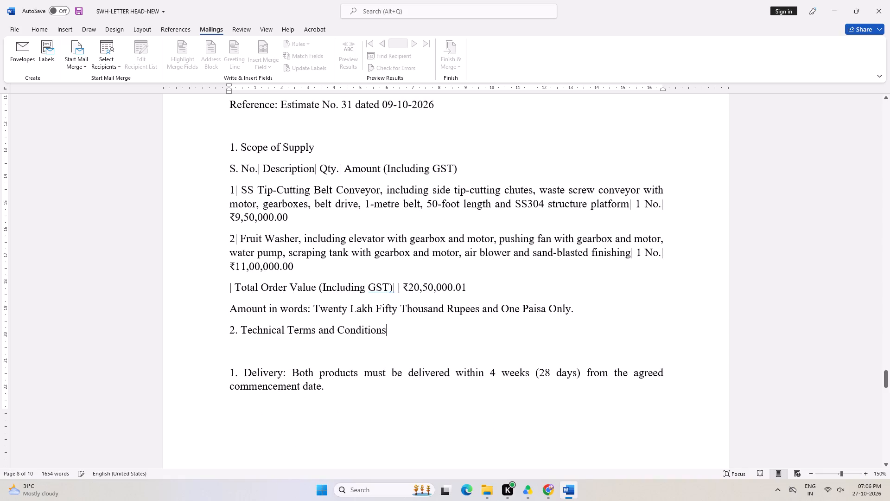
left_click(575, 310)
key("Return")
left_click(412, 351)
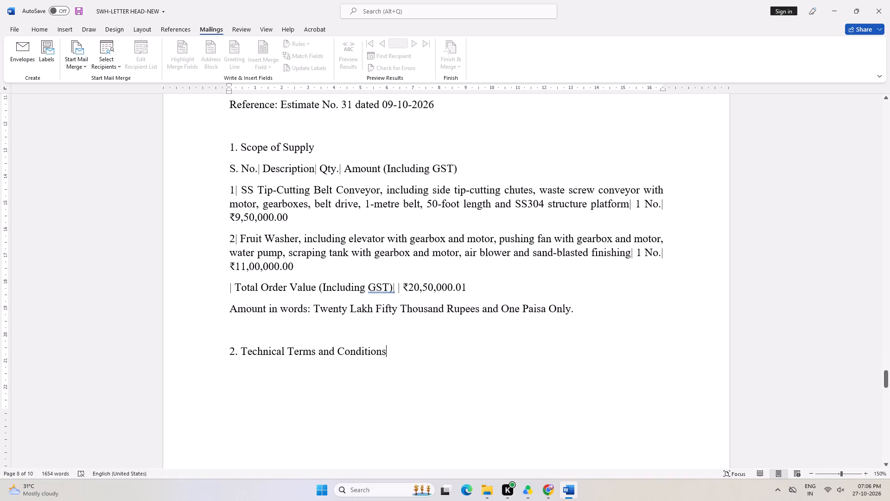
key("Delete")
Remove the extra blank lines between the "10% Final Payment" line and the "4. Order Acceptance" heading, keeping a single blank line.
scroll(377, 356, "down", 9)
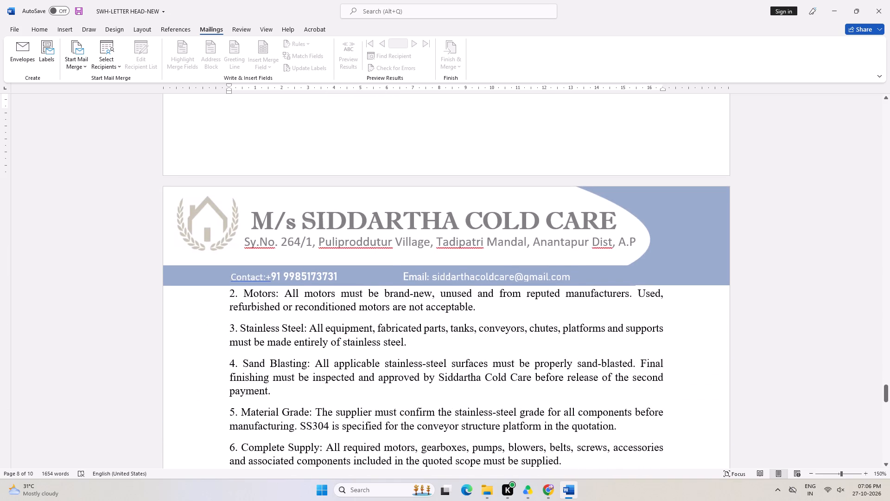
scroll(377, 356, "down", 5)
scroll(111, 334, "down", 5)
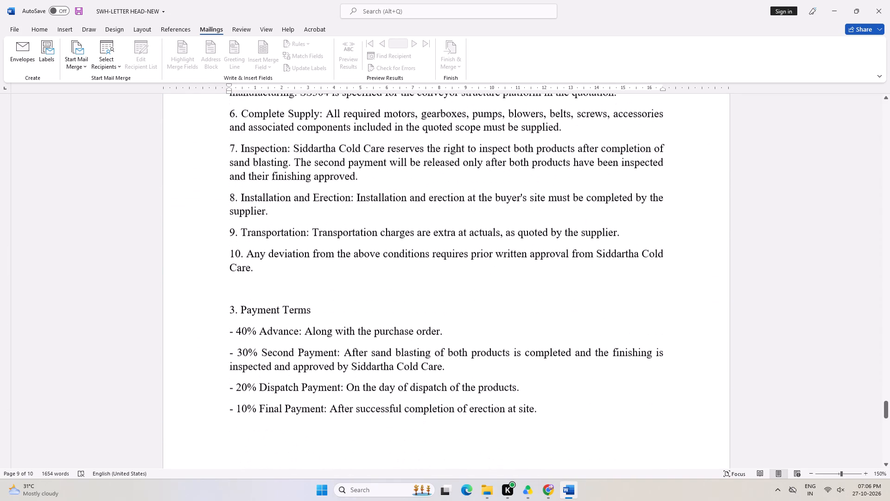
scroll(246, 299, "down", 14)
scroll(247, 305, "up", 5)
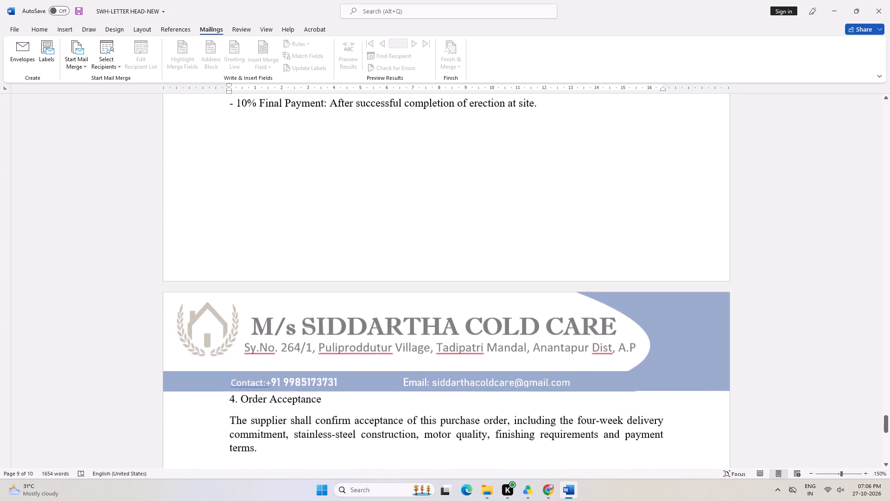
scroll(513, 235, "up", 3)
left_click(540, 214)
key("Delete")
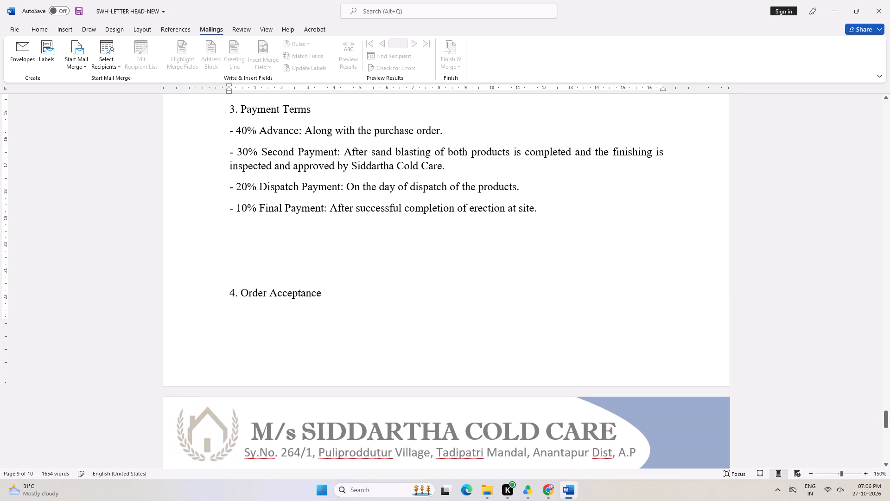
key("Delete")
key("Delete")
scroll(463, 249, "down", 4)
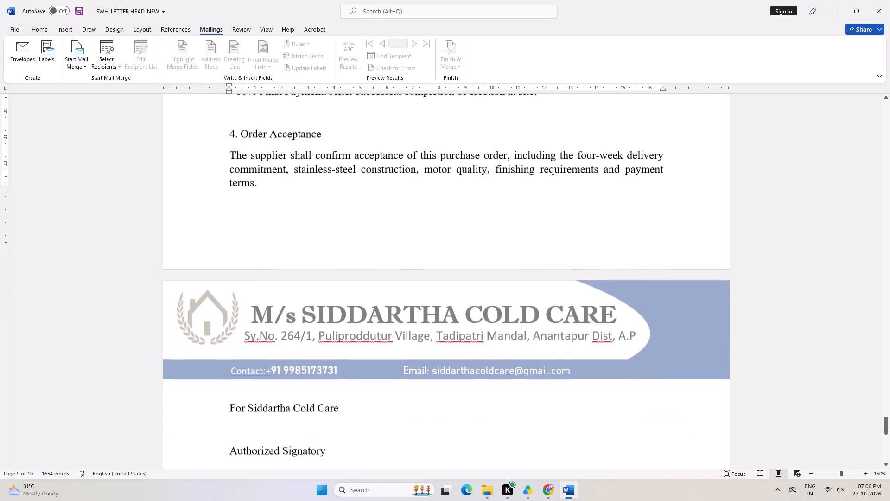
Reduce the font size of the entire Sri Vinayaka order, from the PURCHASE ORDER heading to the signatory block, by one point.
scroll(361, 272, "up", 20)
scroll(361, 272, "up", 13)
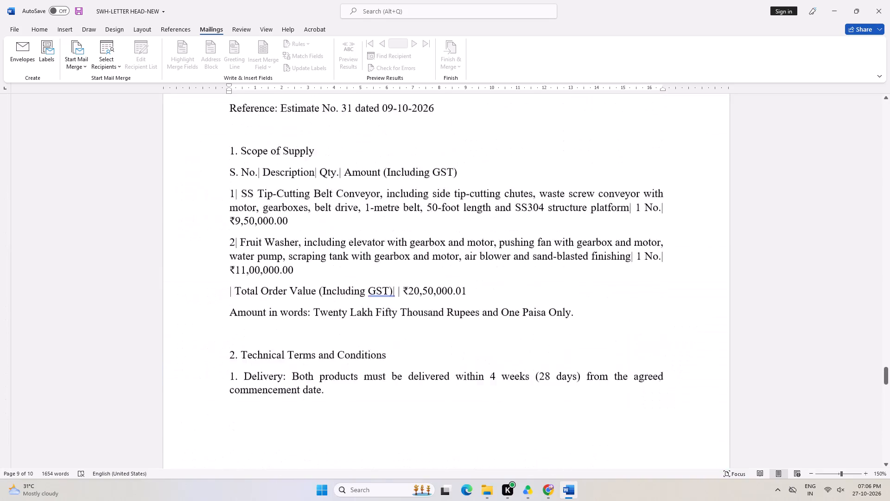
scroll(351, 265, "up", 5)
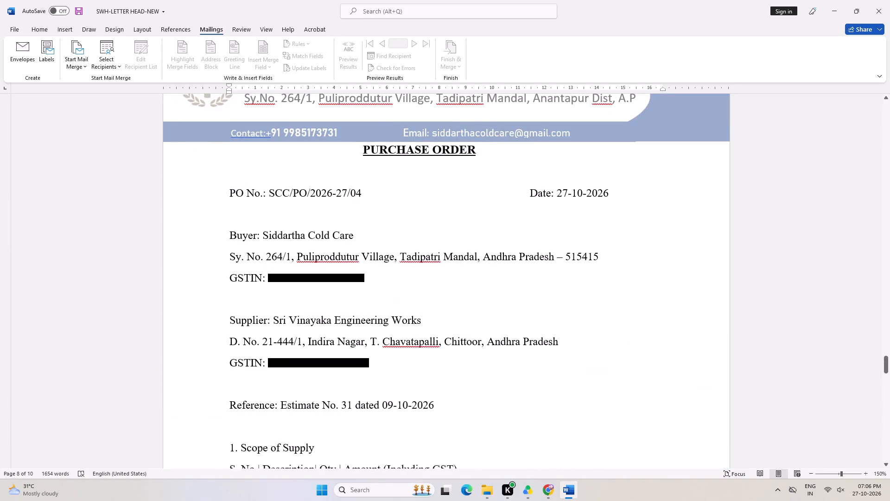
left_click_drag(359, 149, 435, 500)
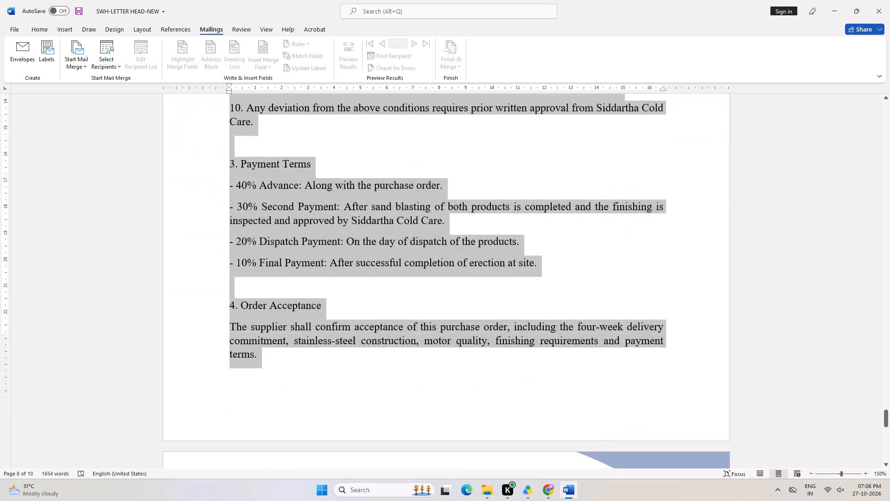
left_click_drag(435, 500, 439, 328)
key("ctrl+bracketleft")
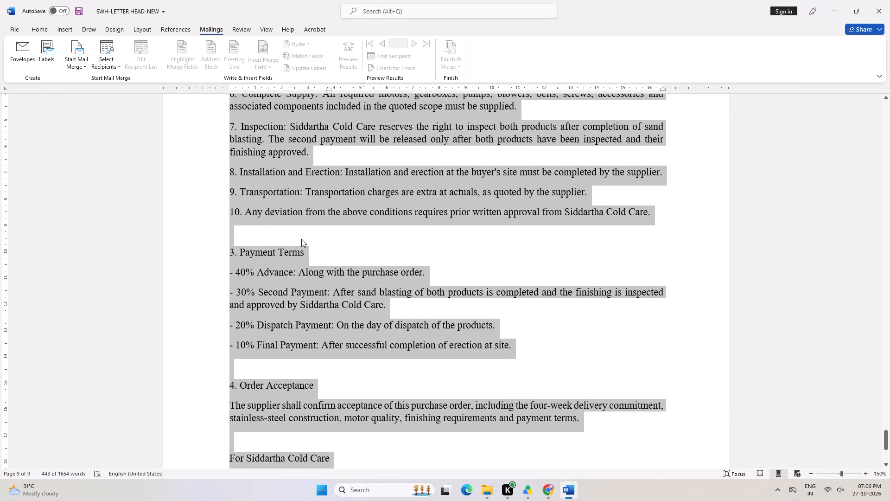
Examine the resized Sri Vinayaka purchase order from heading to Authorized Signatory, checking its line spacing and page breaks.
scroll(505, 249, "up", 17)
scroll(350, 293, "up", 5)
scroll(398, 281, "up", 5)
left_click(515, 225)
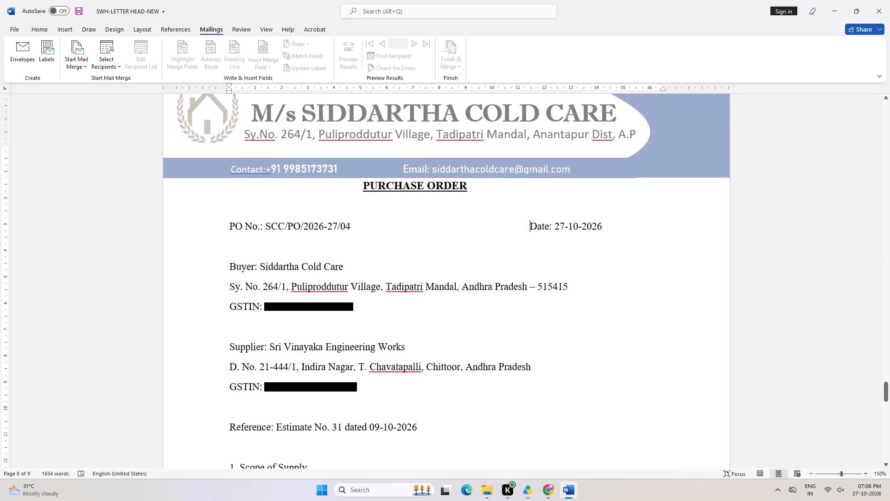
scroll(307, 270, "down", 5)
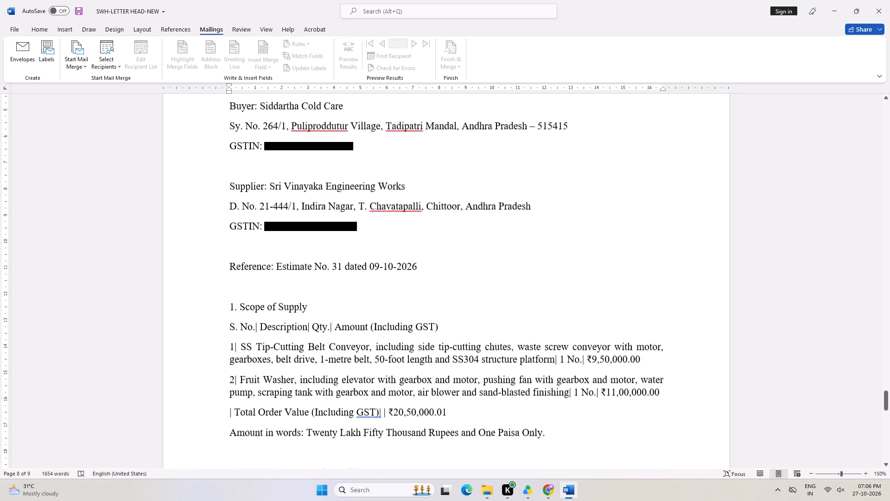
left_click(247, 280)
scroll(245, 283, "down", 5)
scroll(299, 283, "down", 3)
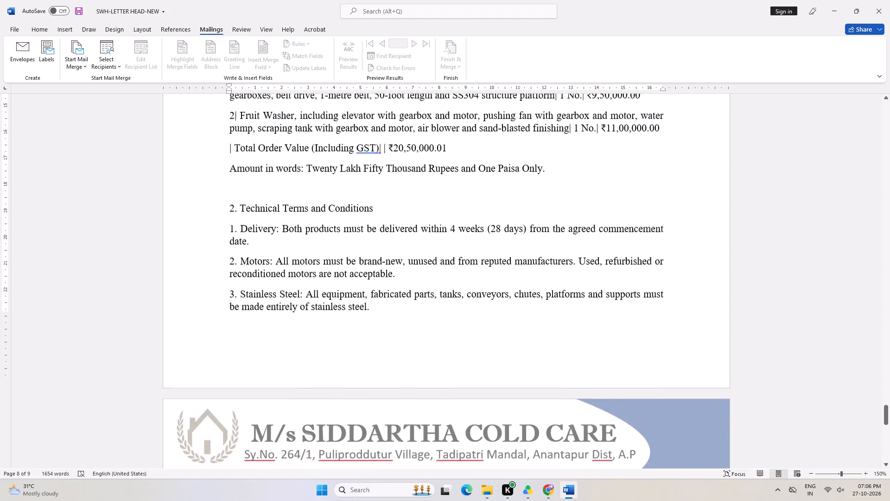
scroll(311, 268, "down", 9)
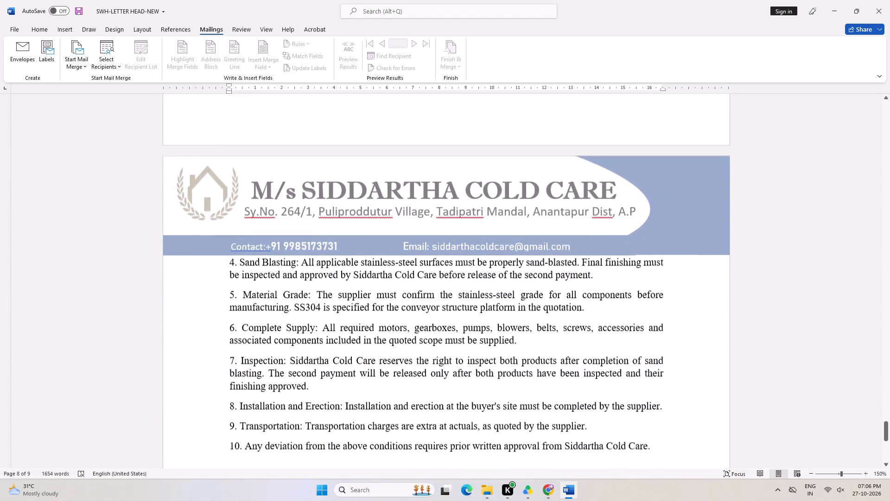
scroll(280, 309, "down", 4)
scroll(251, 282, "down", 3)
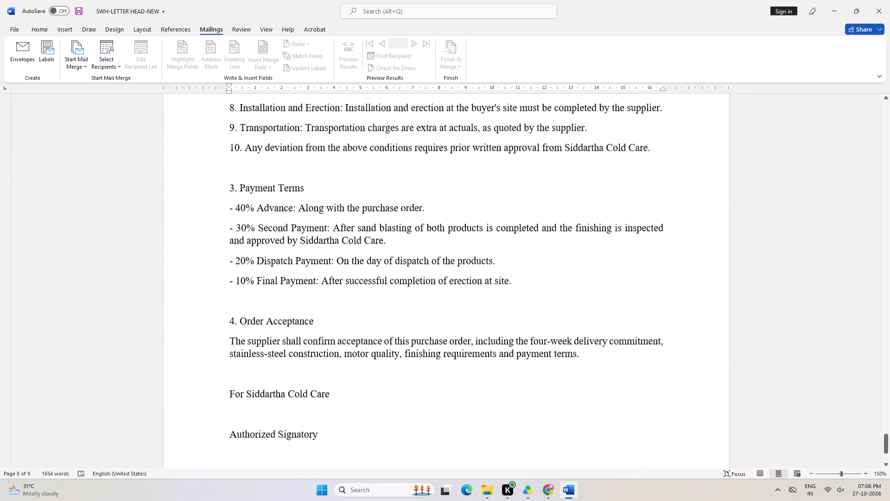
scroll(300, 278, "down", 4)
left_click(268, 162)
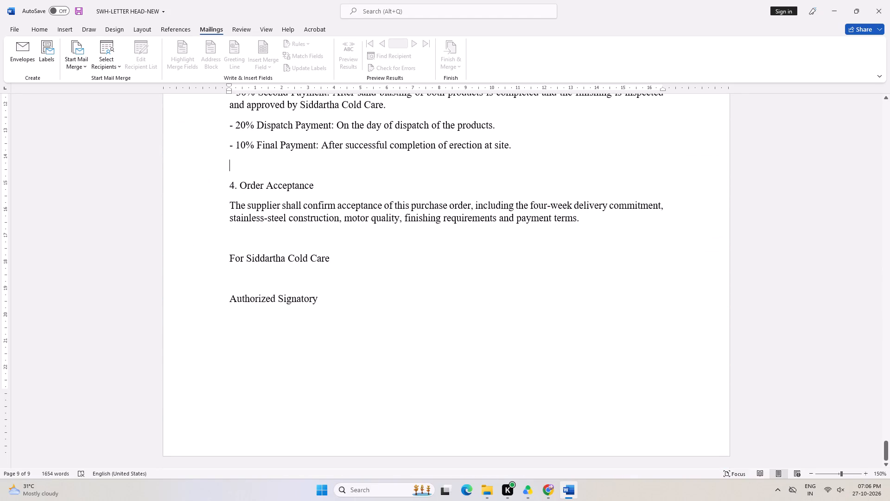
scroll(375, 208, "down", 2)
scroll(400, 238, "up", 20)
scroll(400, 238, "up", 4)
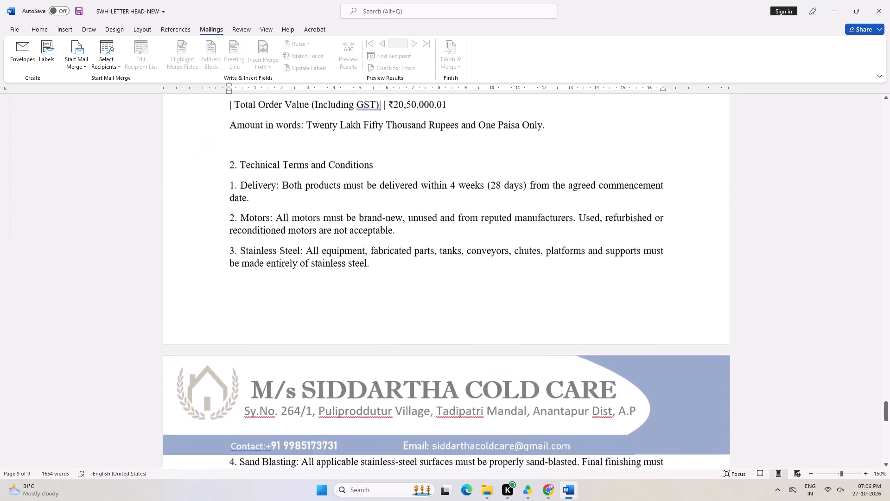
scroll(409, 233, "up", 14)
scroll(407, 238, "down", 10)
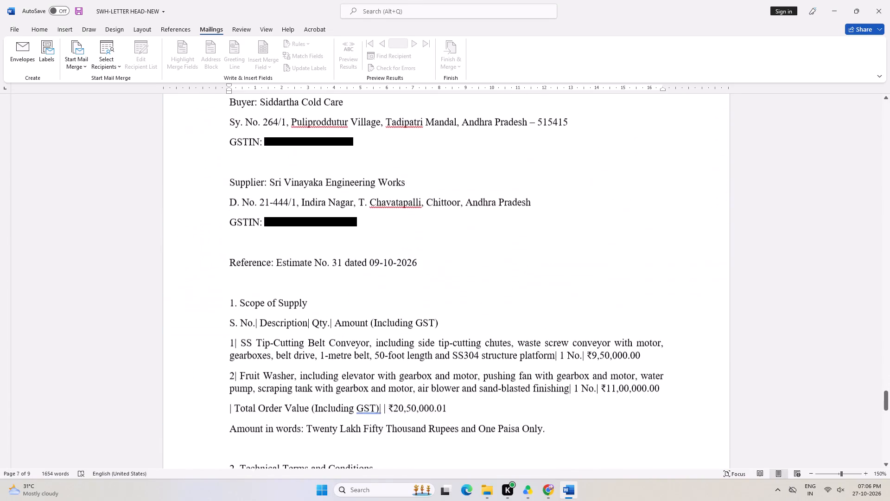
Save the letterhead document.
left_click(441, 238)
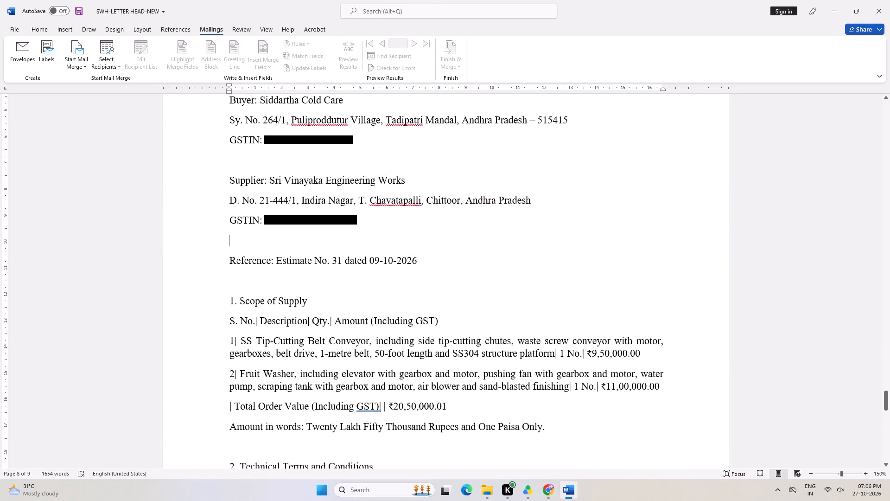
key("ctrl+s")
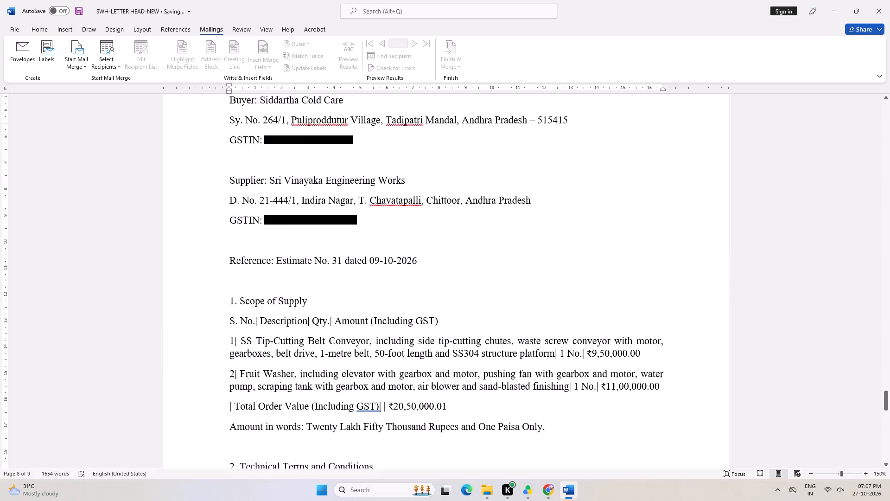
Save a copy of the document as a Word file named SCC-LETTER HEAD-NEW in the RAM 26-27 folder.
scroll(450, 235, "up", 17)
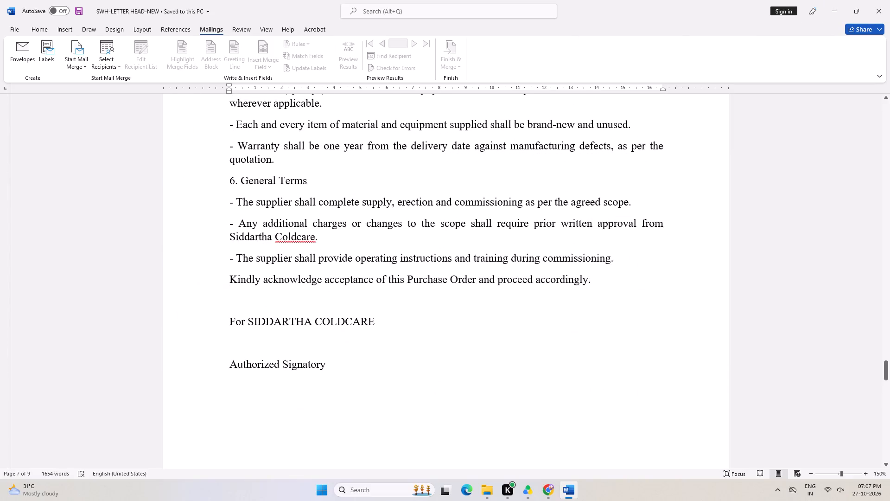
key("F12")
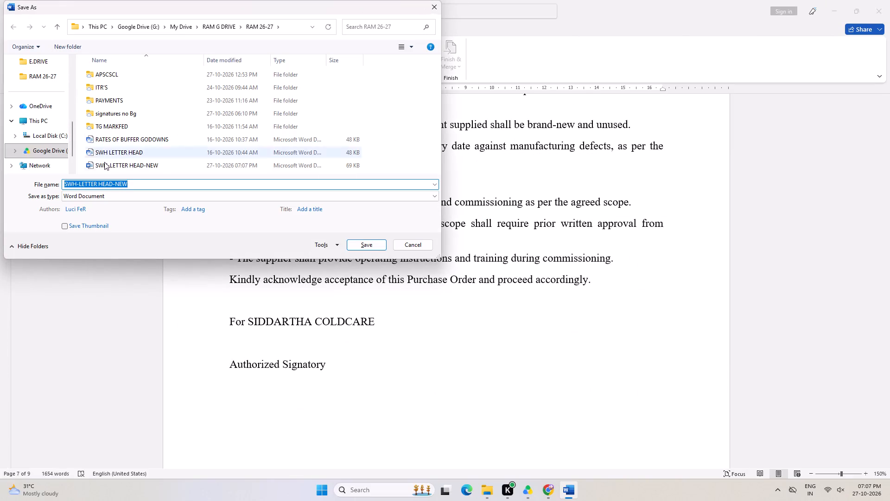
left_click(76, 186)
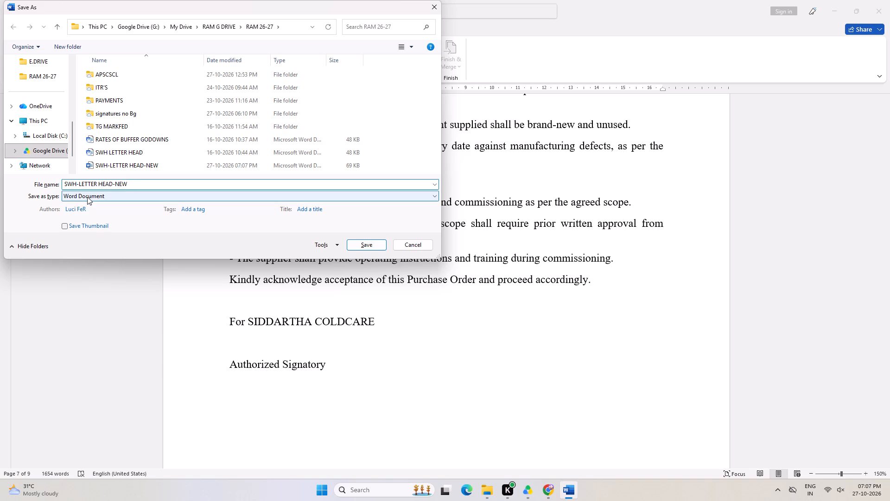
key("BackSpace")
key("BackSpace")
type("CC")
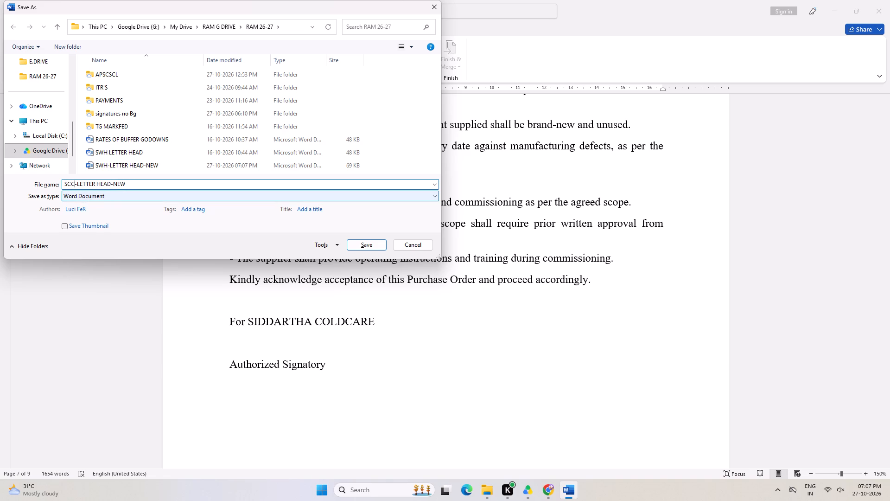
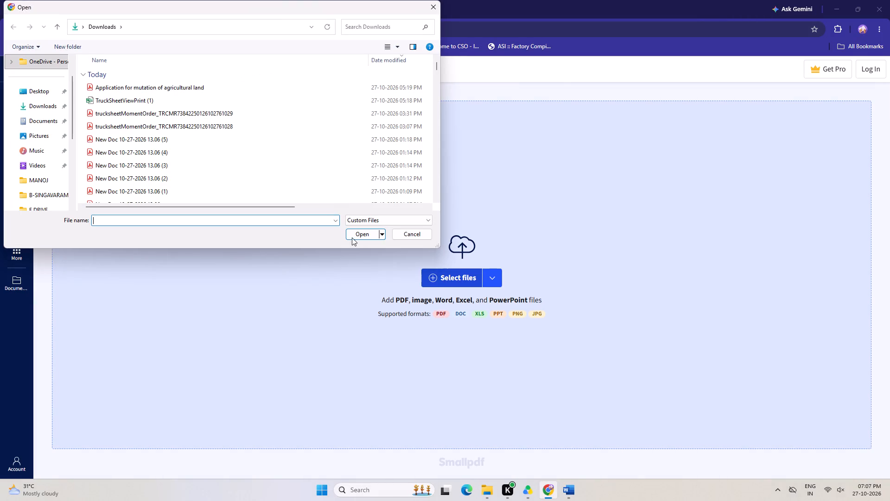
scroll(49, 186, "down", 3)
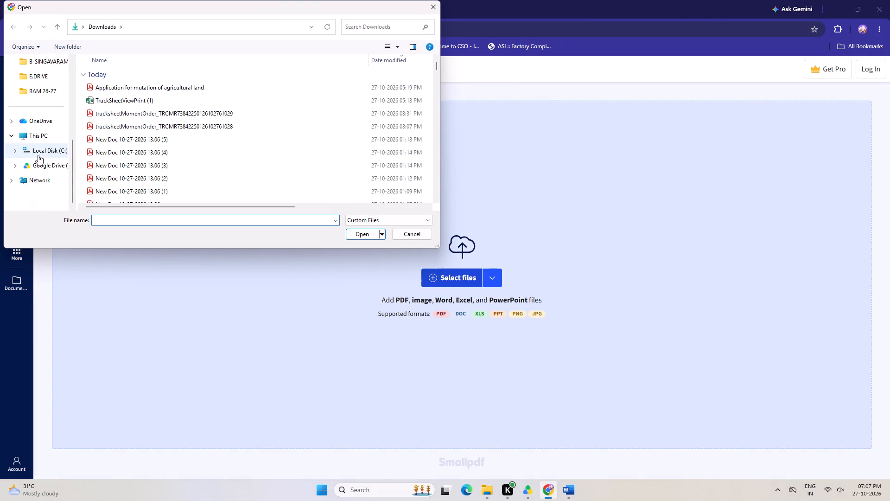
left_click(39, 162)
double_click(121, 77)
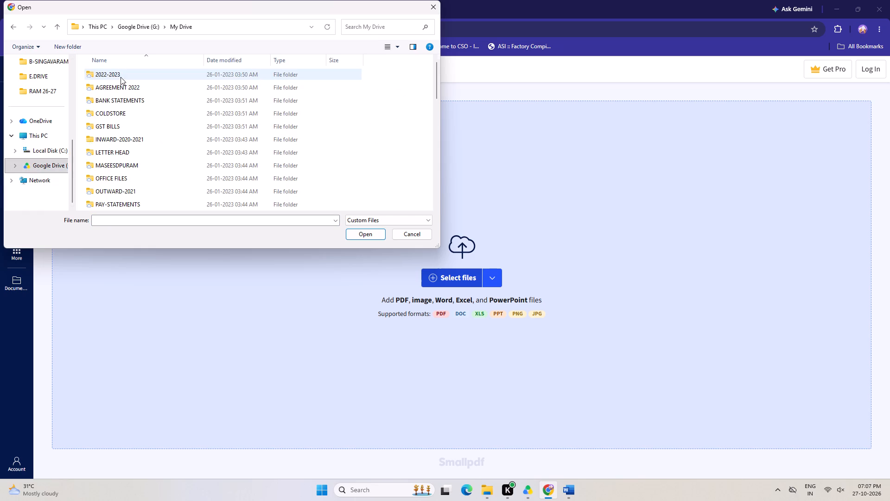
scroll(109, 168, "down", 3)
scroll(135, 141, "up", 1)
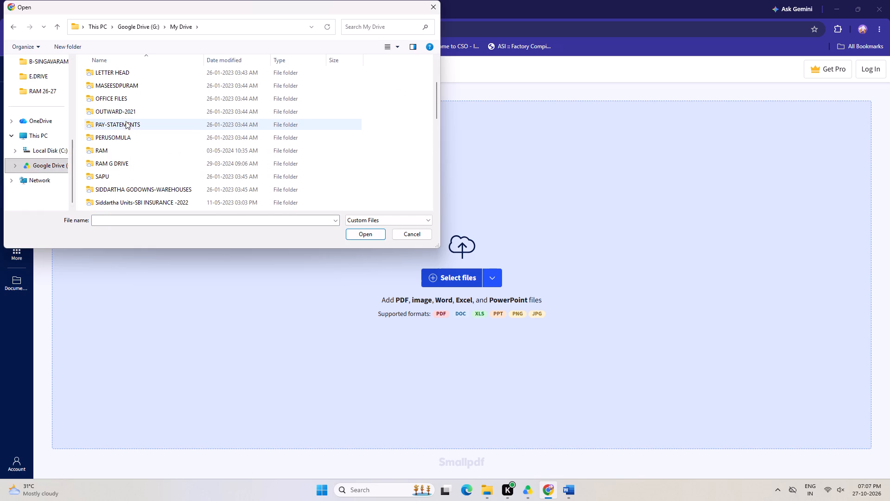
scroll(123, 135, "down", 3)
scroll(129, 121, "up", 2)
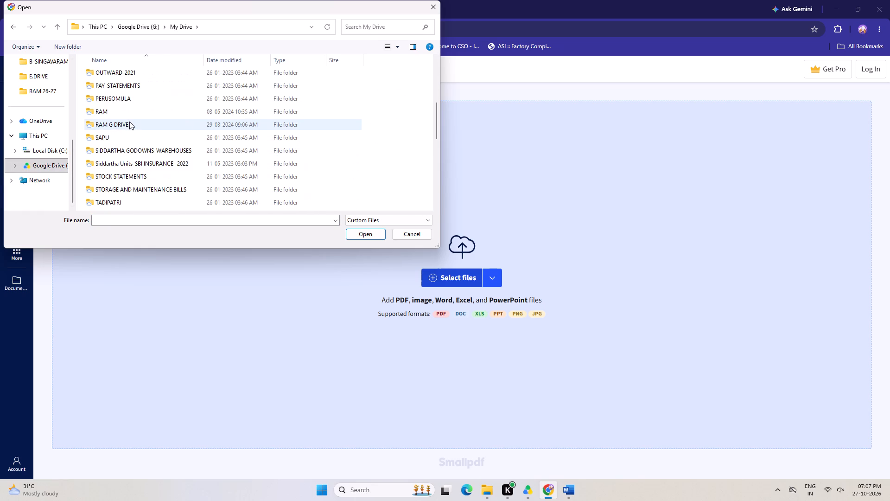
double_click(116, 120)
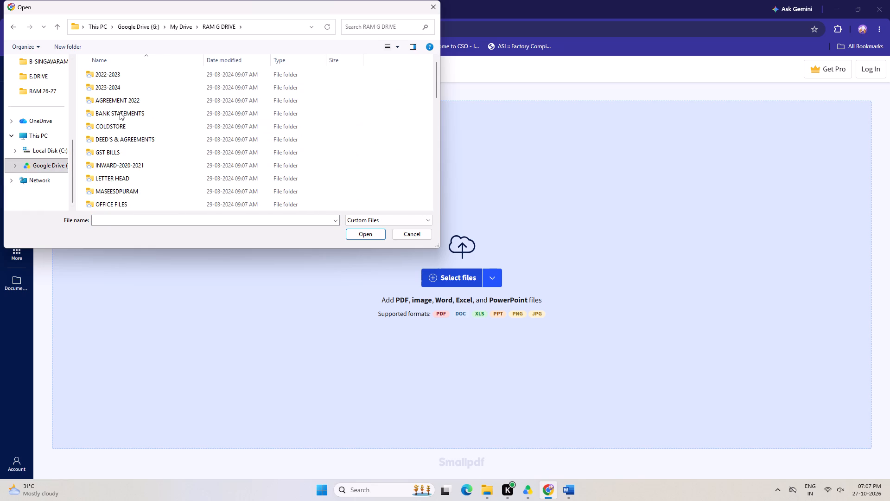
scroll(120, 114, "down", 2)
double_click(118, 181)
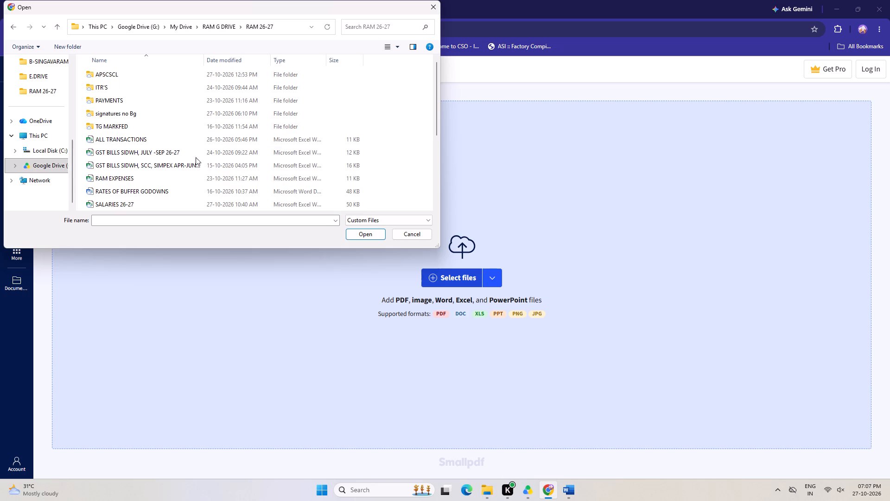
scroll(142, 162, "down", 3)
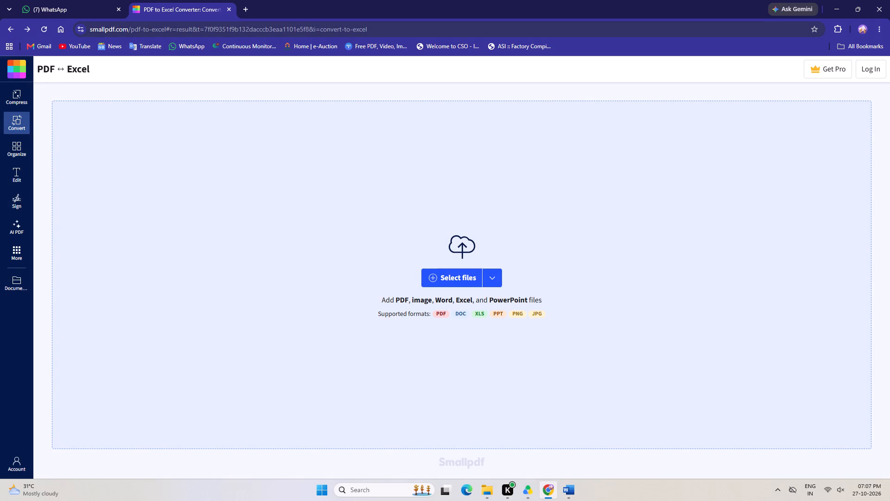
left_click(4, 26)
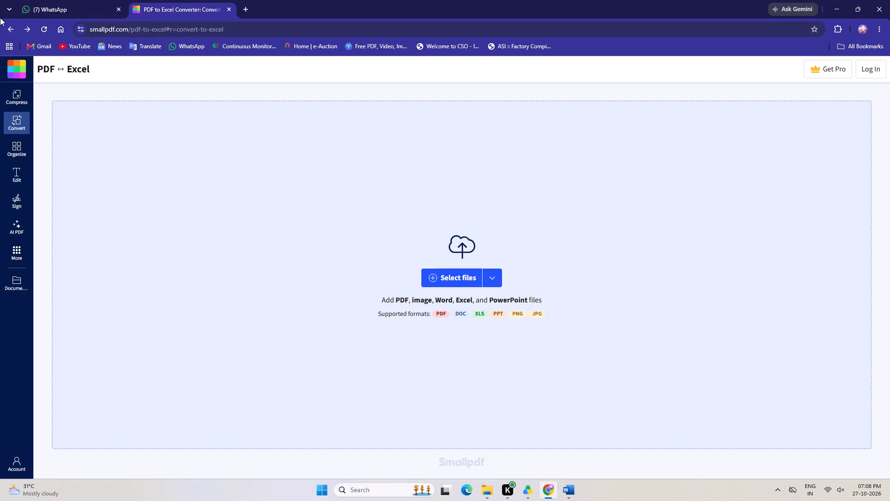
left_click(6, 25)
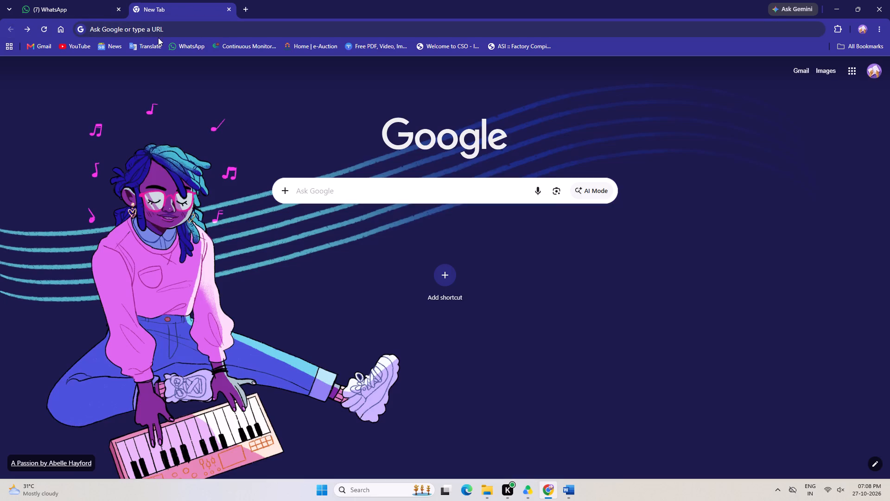
Search the web for "pdf editor" and open Smallpdf's free PDF editor.
left_click(160, 29)
type("PDF EDITOPR")
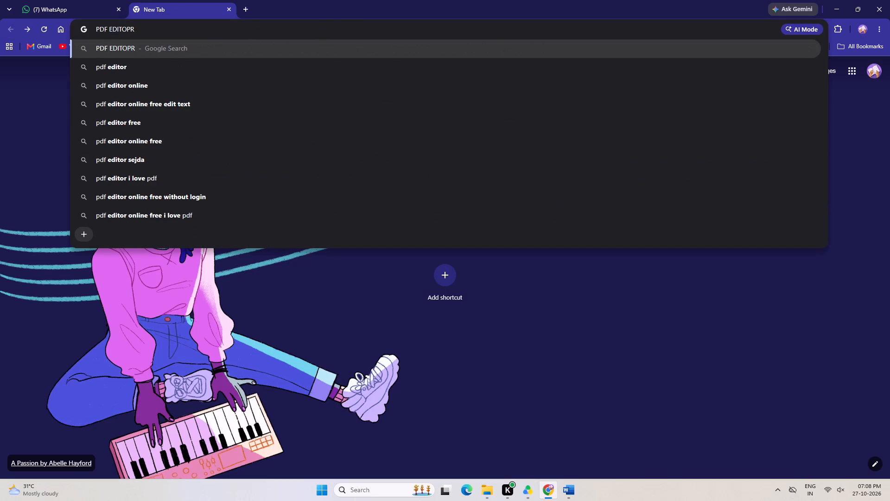
key("BackSpace")
key("BackSpace")
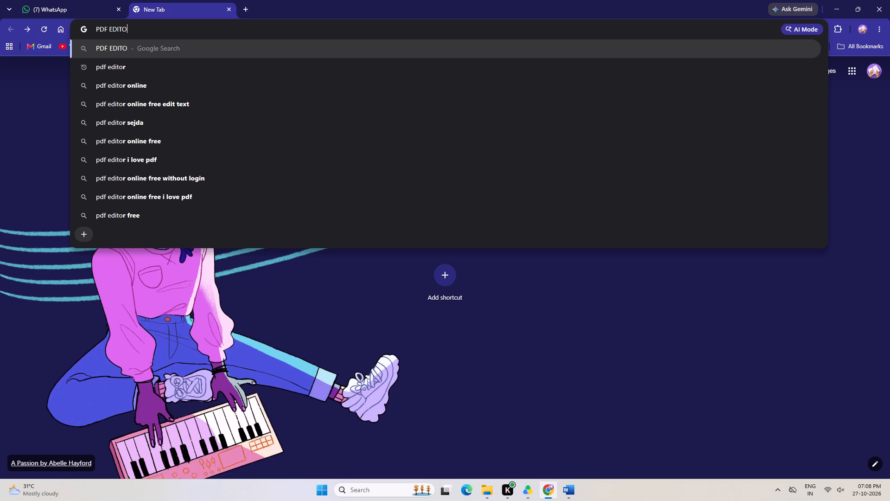
key("r")
key("Return")
scroll(141, 261, "down", 4)
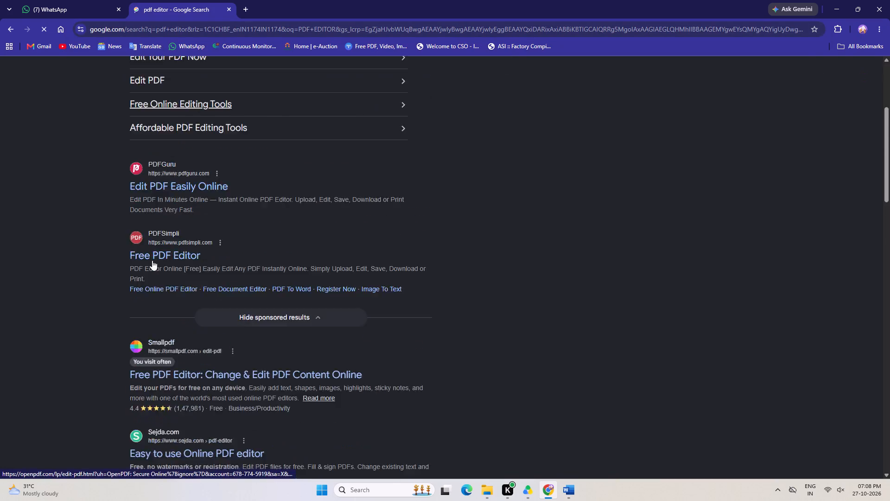
scroll(152, 260, "down", 4)
left_click(245, 198)
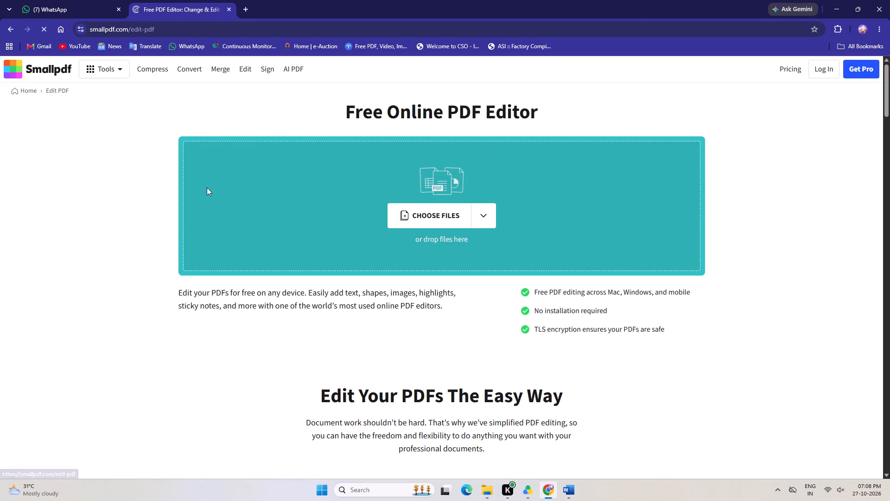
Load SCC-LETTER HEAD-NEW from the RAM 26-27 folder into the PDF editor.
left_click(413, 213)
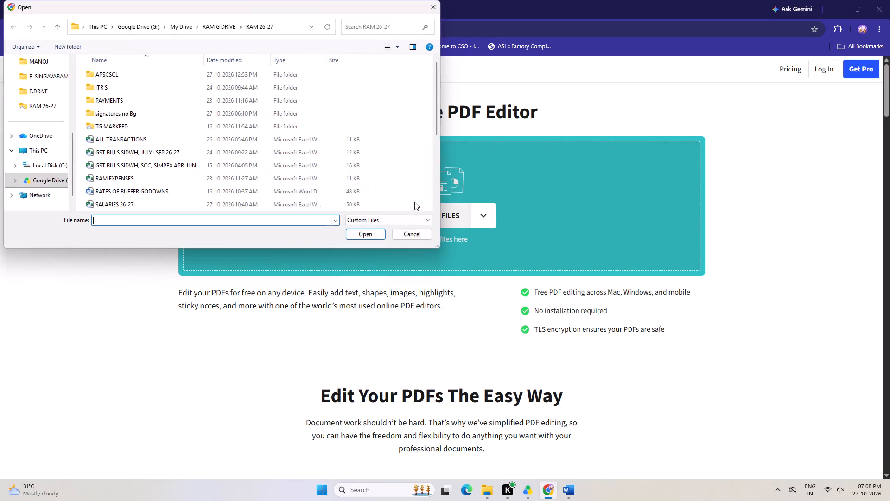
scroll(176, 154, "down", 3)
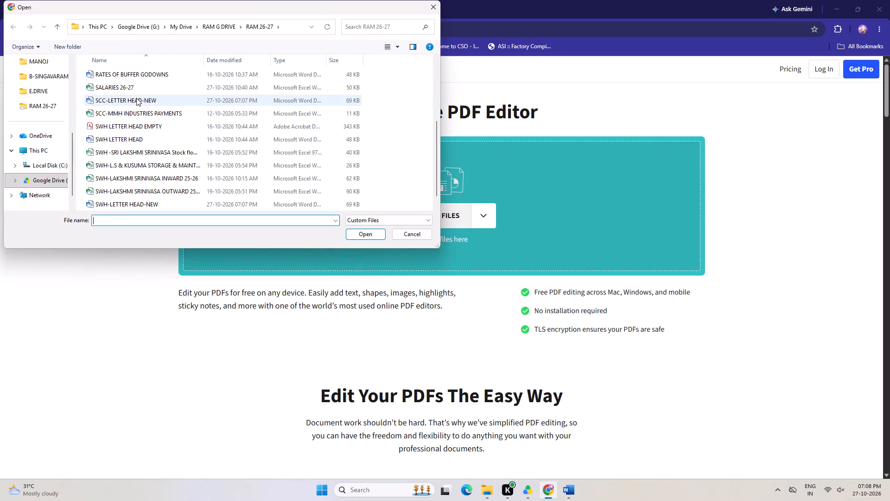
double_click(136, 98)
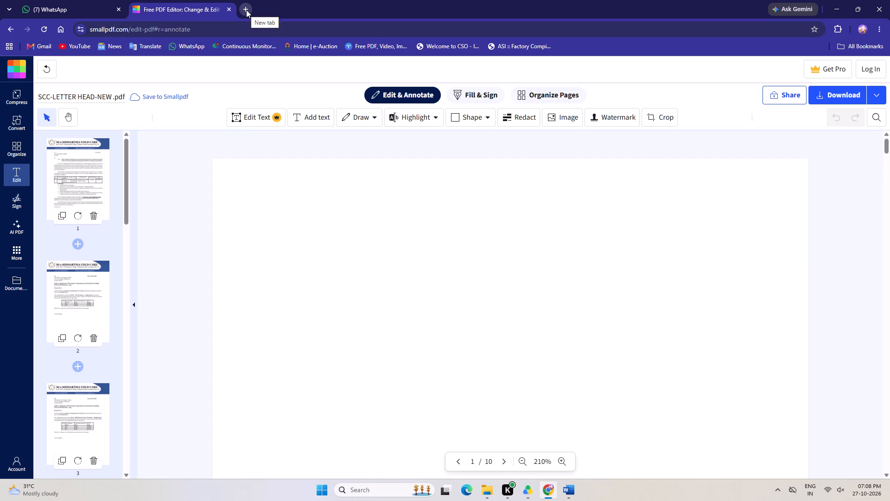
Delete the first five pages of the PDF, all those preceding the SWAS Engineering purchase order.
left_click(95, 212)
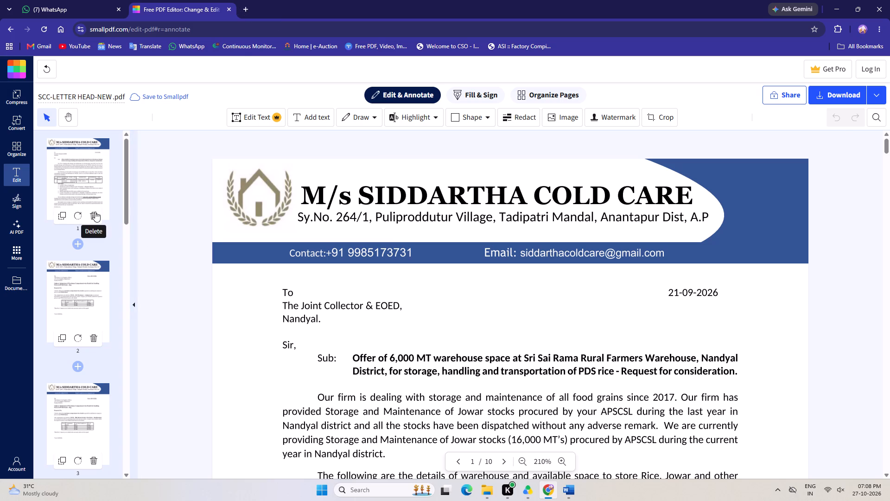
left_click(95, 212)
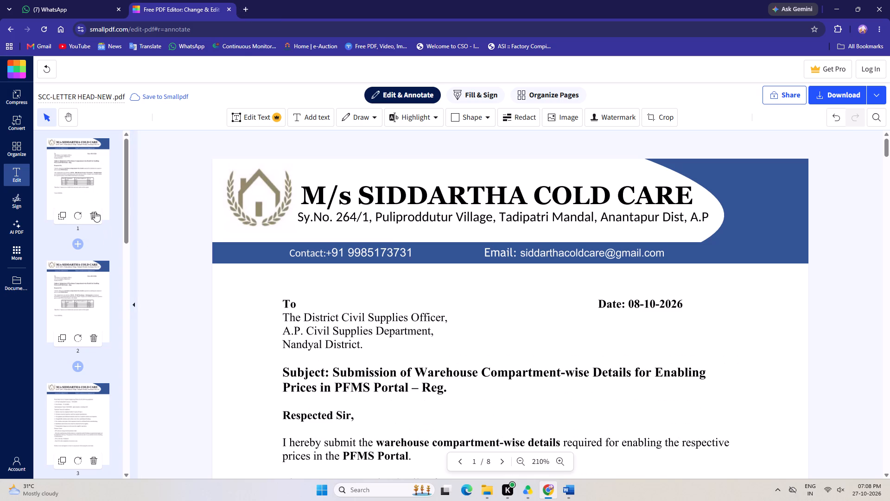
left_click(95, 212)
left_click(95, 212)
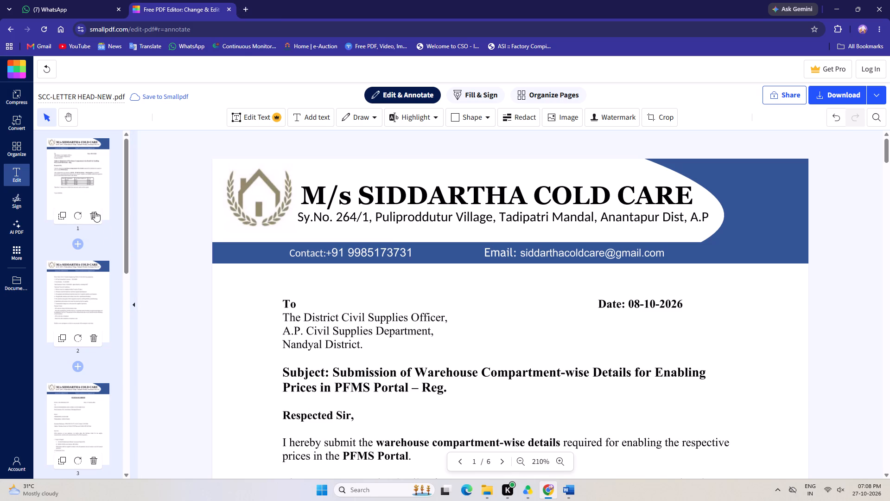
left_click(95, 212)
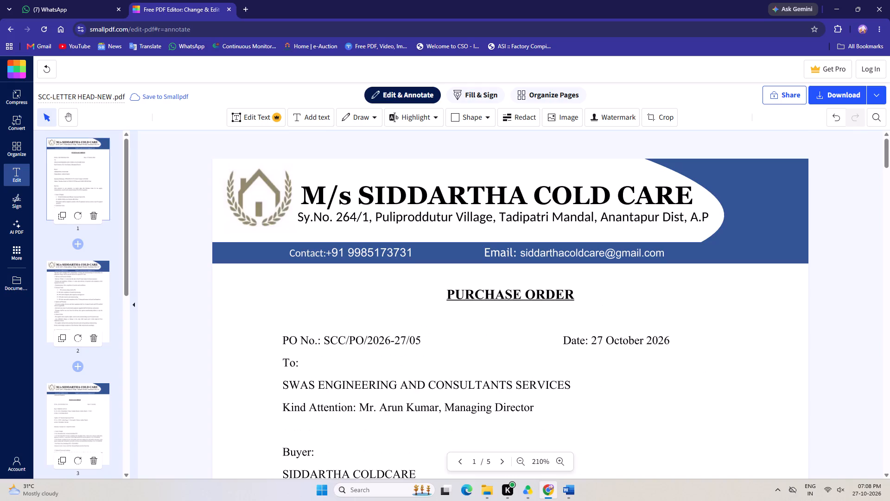
Examine the PDF's layout from the SWAS Engineering purchase order through to the start of the Sri Vinayaka order.
scroll(303, 246, "down", 20)
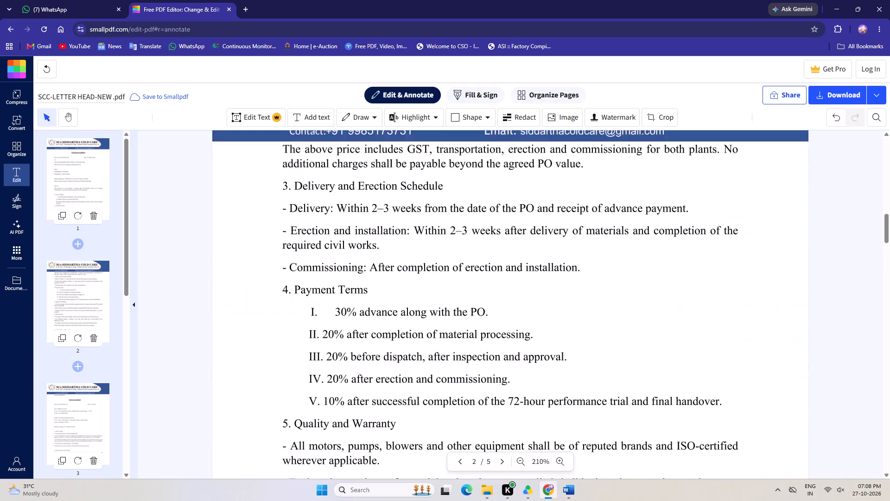
scroll(336, 310, "down", 17)
key("Escape")
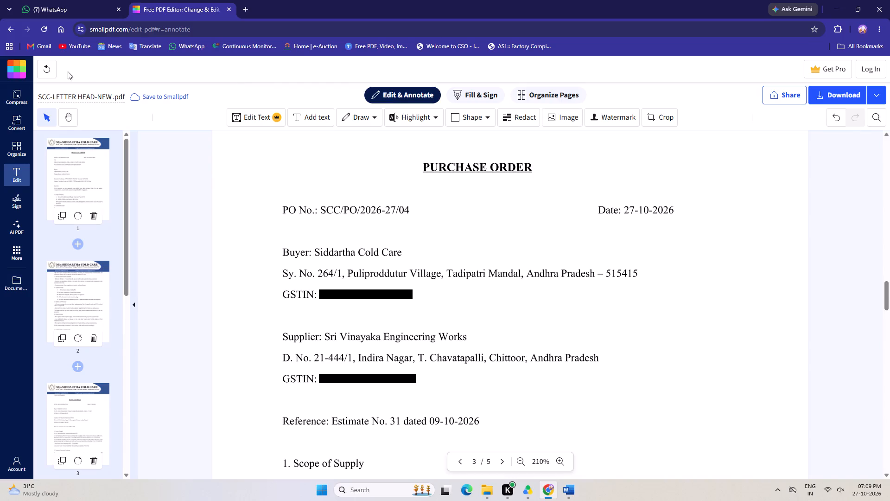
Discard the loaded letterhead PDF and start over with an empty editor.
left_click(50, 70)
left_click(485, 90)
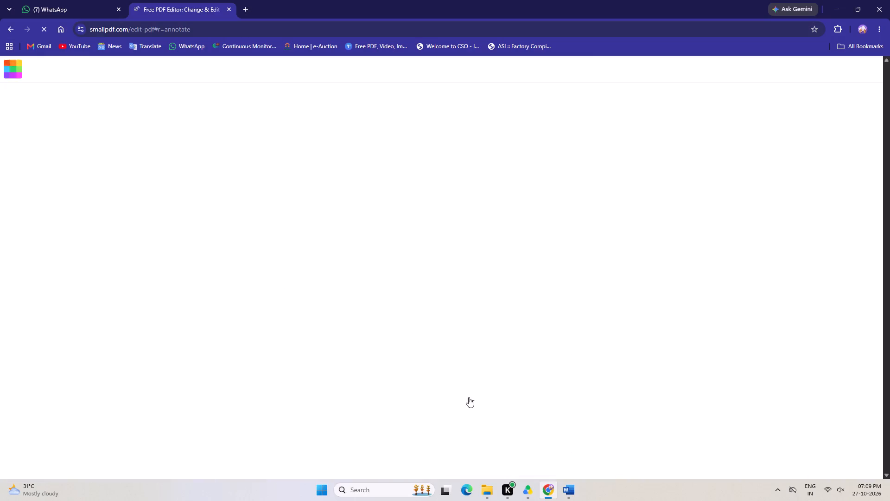
Open SCC-LETTER HEAD-NEW from the RAM 26-27 folder in Word.
left_click(490, 492)
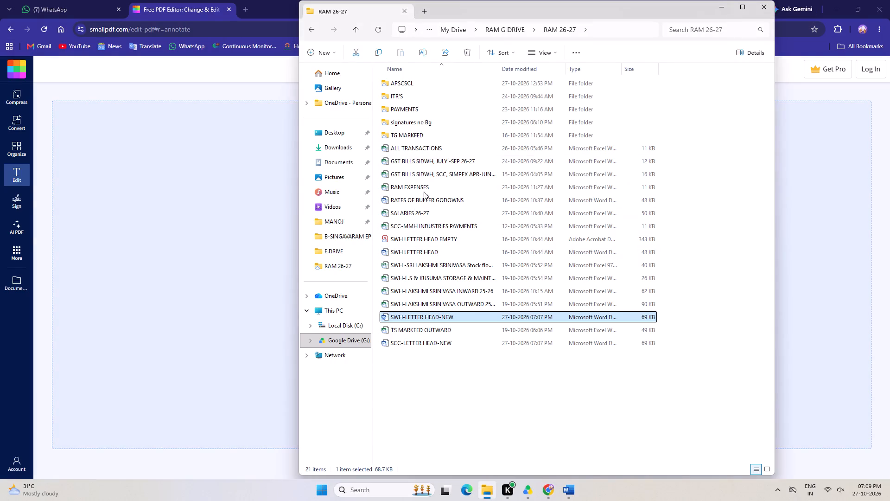
double_click(449, 340)
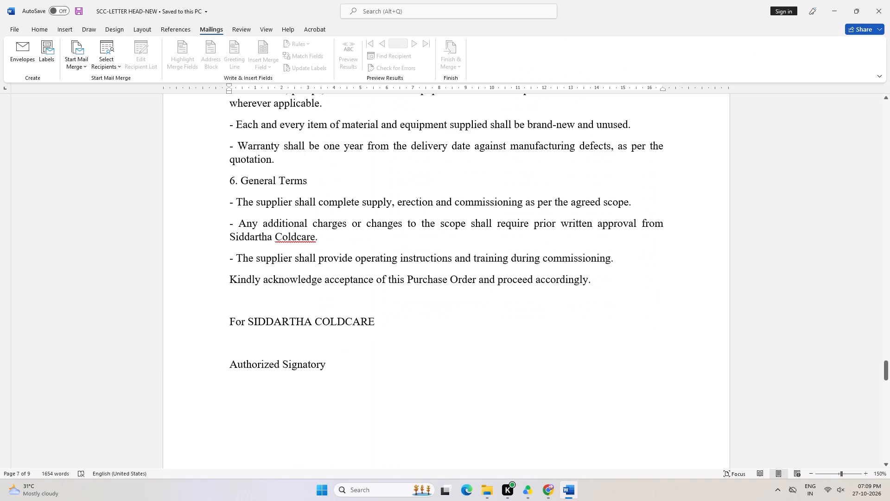
Remove the blank line above "1. Scope of Supply" in the SWAS Engineering purchase order.
scroll(368, 309, "up", 20)
scroll(368, 309, "up", 14)
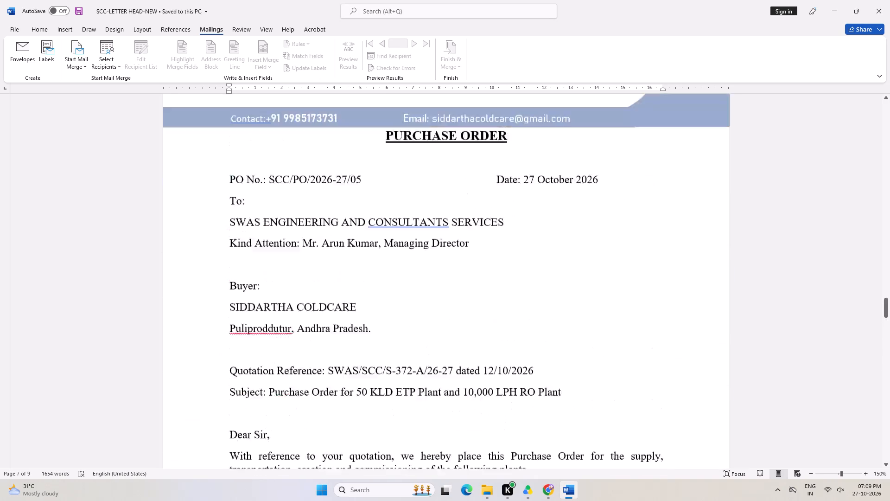
scroll(399, 314, "up", 10)
scroll(400, 317, "up", 15)
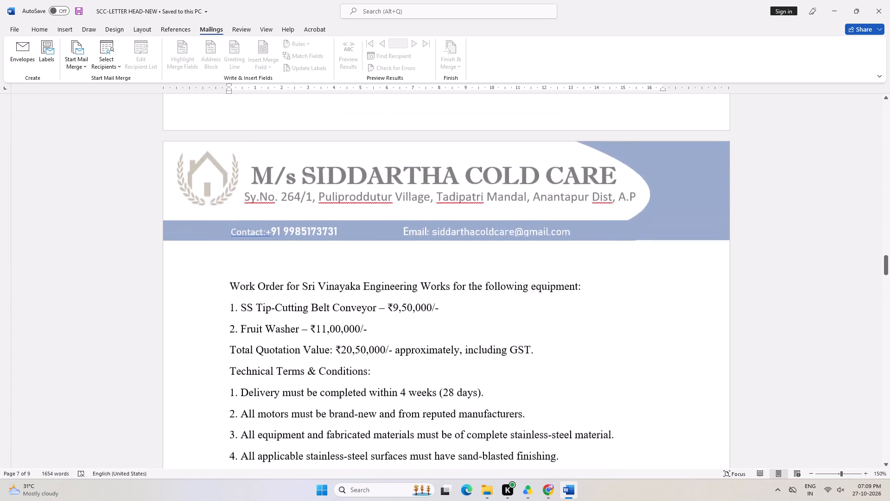
scroll(401, 320, "down", 20)
scroll(401, 320, "down", 7)
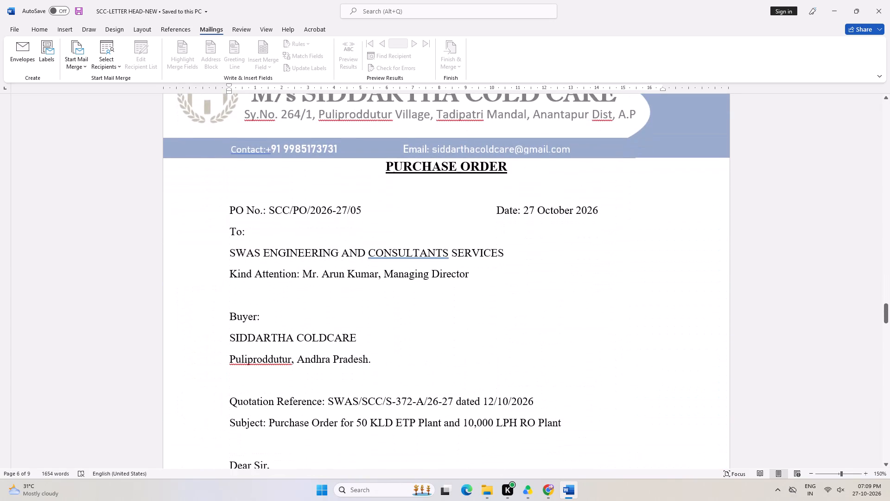
scroll(402, 322, "down", 20)
scroll(402, 322, "down", 12)
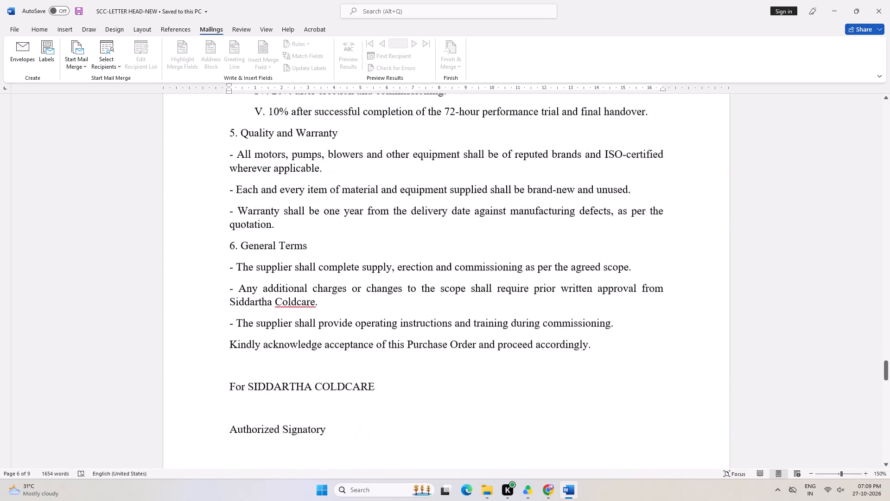
scroll(402, 323, "down", 4)
left_click(268, 171)
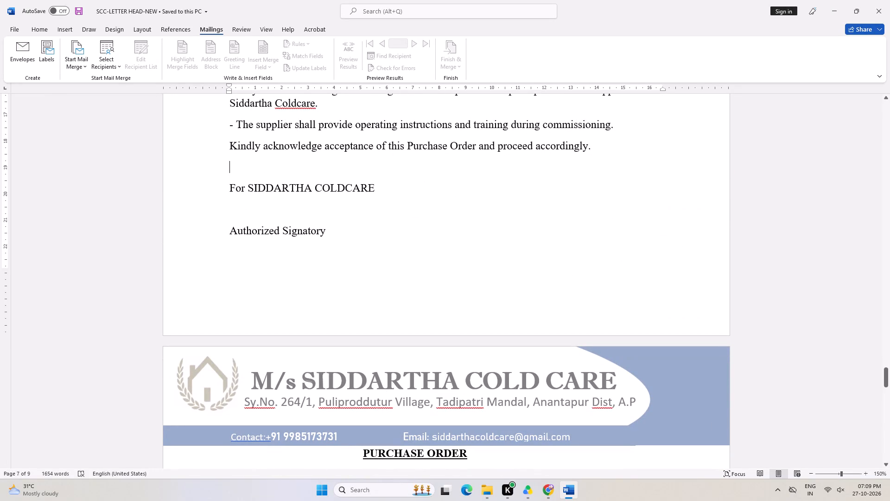
scroll(382, 285, "up", 10)
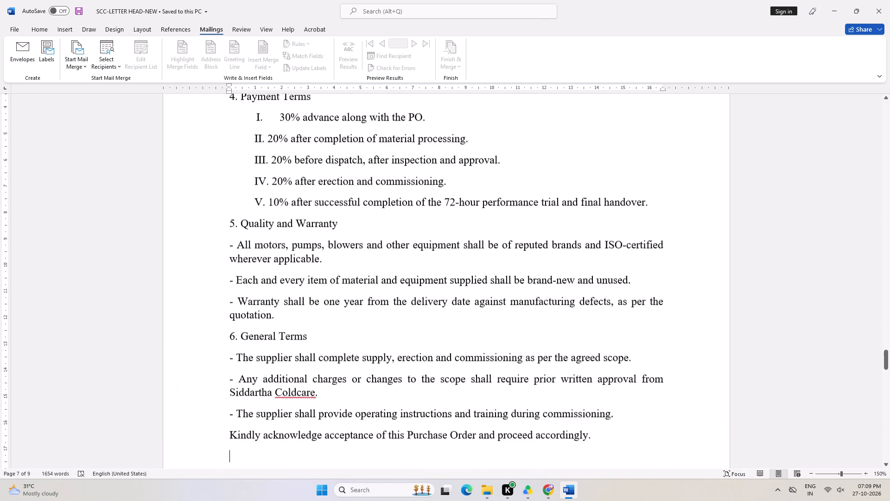
scroll(387, 291, "up", 15)
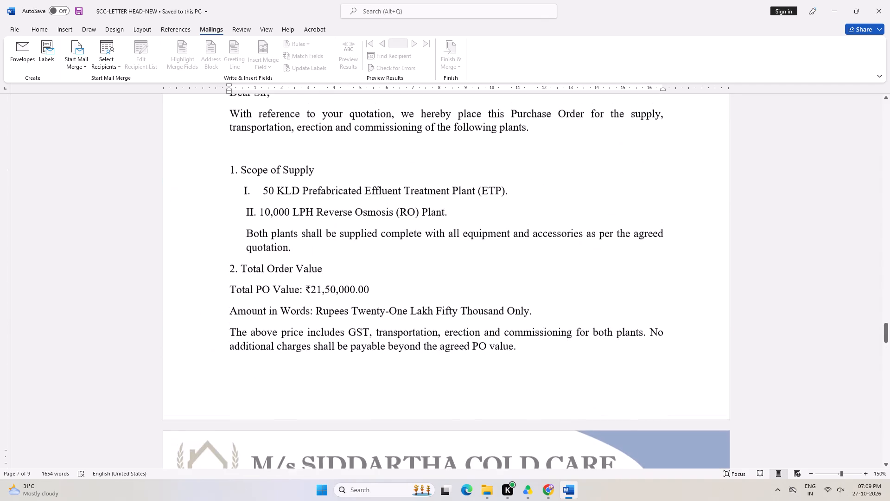
scroll(388, 299, "up", 4)
left_click(237, 292)
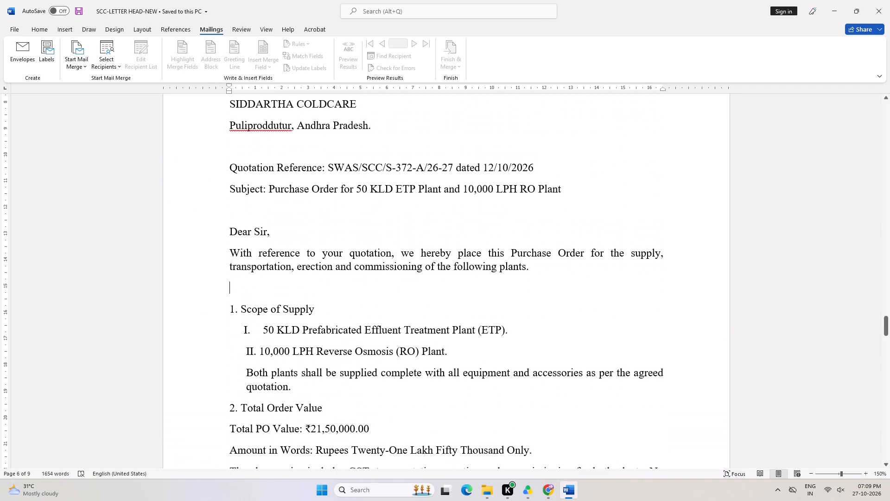
key("Delete")
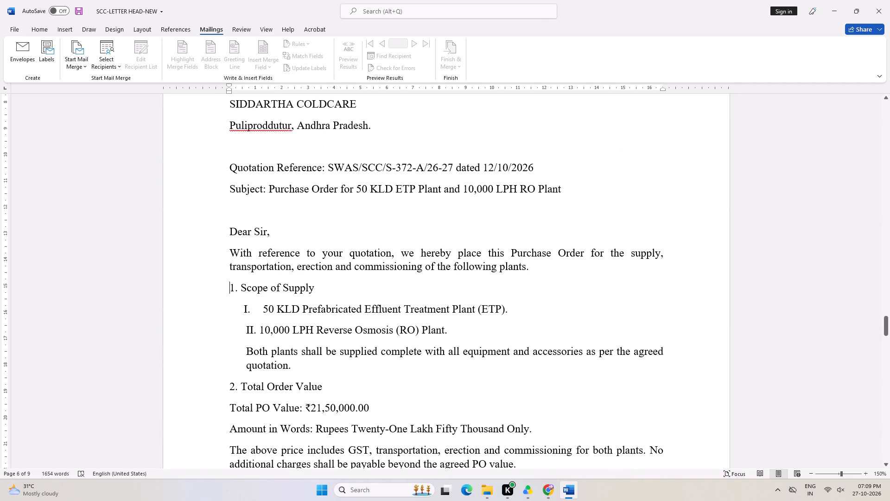
Insert a blank line before the Sri Vinayaka order's PURCHASE ORDER heading to push it onto the next page.
scroll(291, 243, "down", 18)
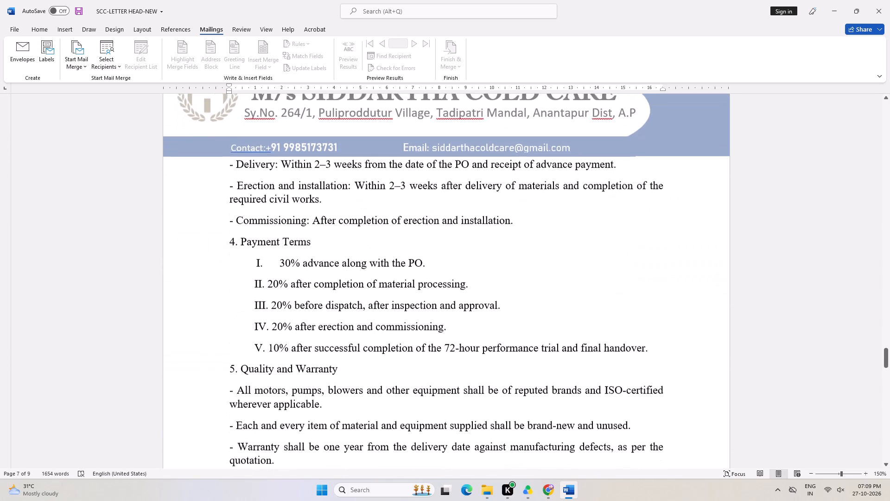
scroll(294, 243, "down", 8)
left_click(340, 357)
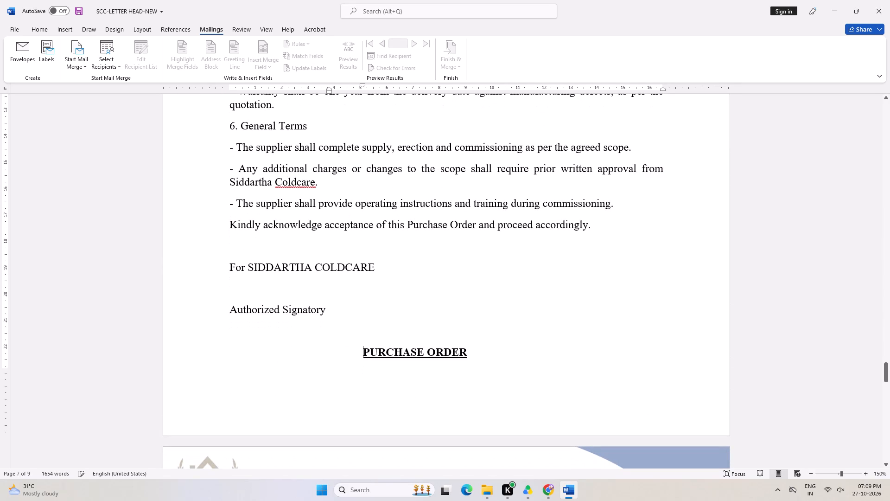
key("Return")
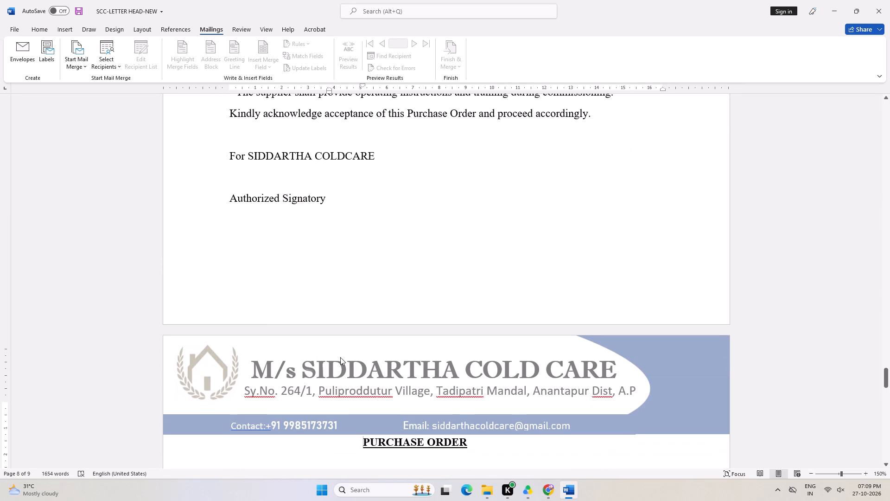
Save the letterhead document and close it.
scroll(436, 229, "up", 9)
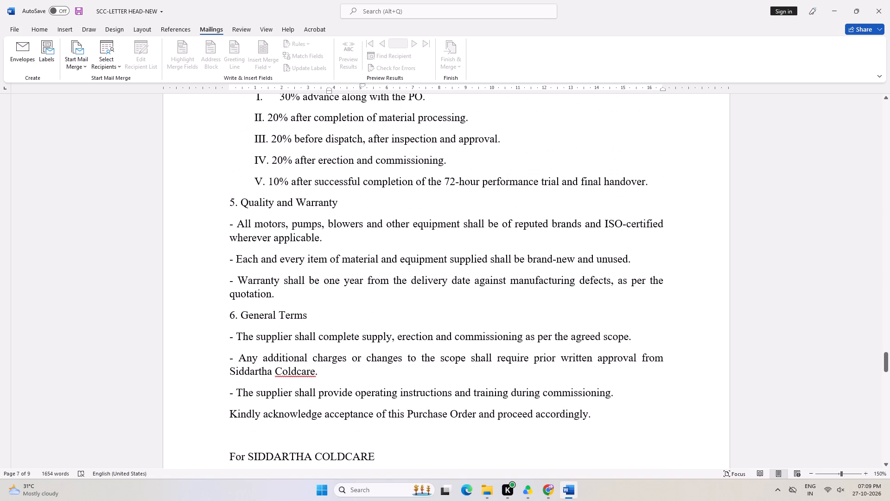
key("ctrl+s")
key("ctrl+s")
key("ctrl+s")
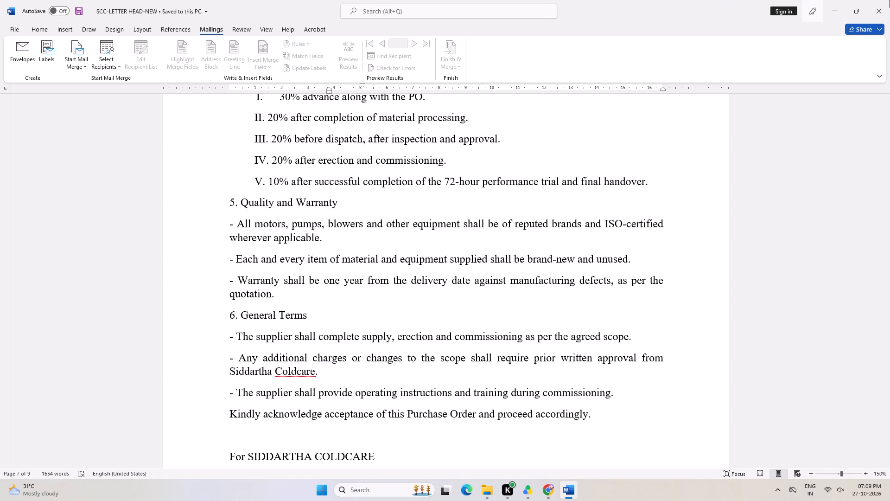
left_click(889, 0)
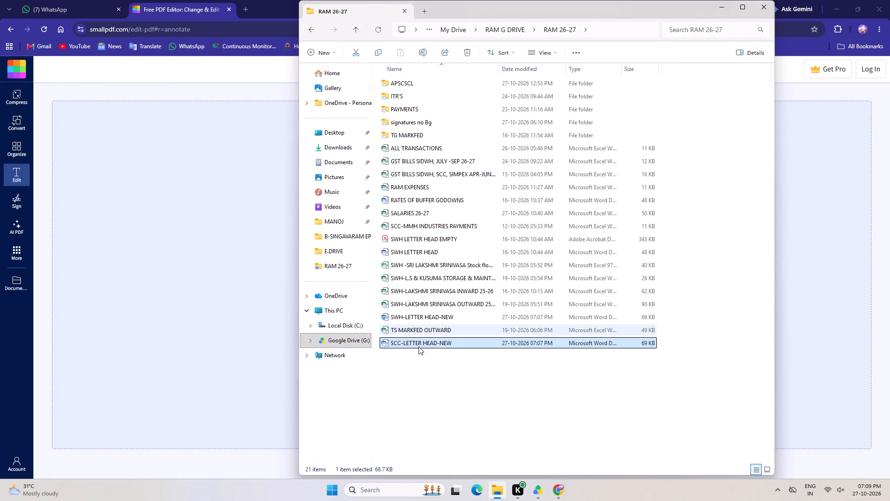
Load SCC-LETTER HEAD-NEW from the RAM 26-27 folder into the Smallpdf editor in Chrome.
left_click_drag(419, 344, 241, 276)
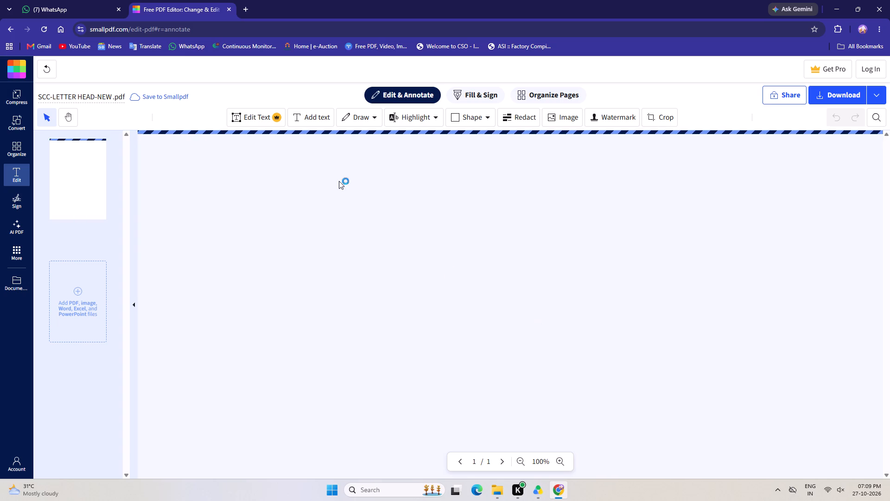
Open a second copy of the Smallpdf edit page in a new browser tab using the same address.
left_click(244, 6)
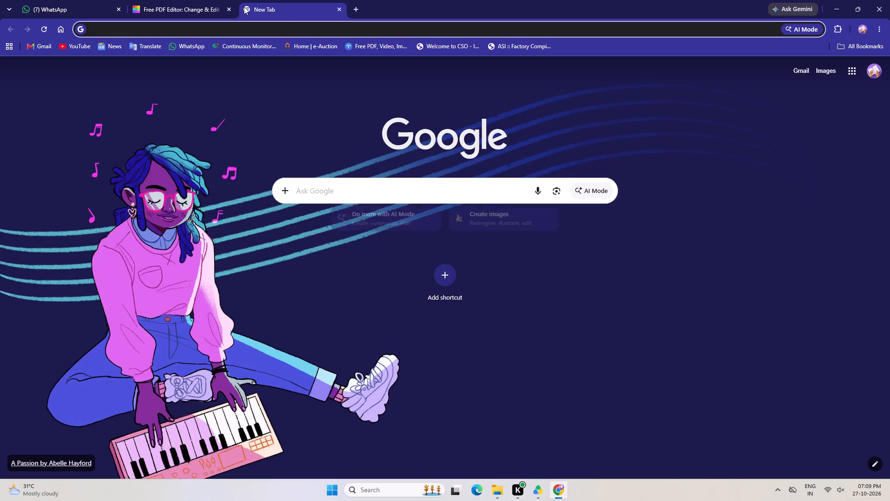
left_click(143, 0)
left_click(195, 38)
left_click(203, 28)
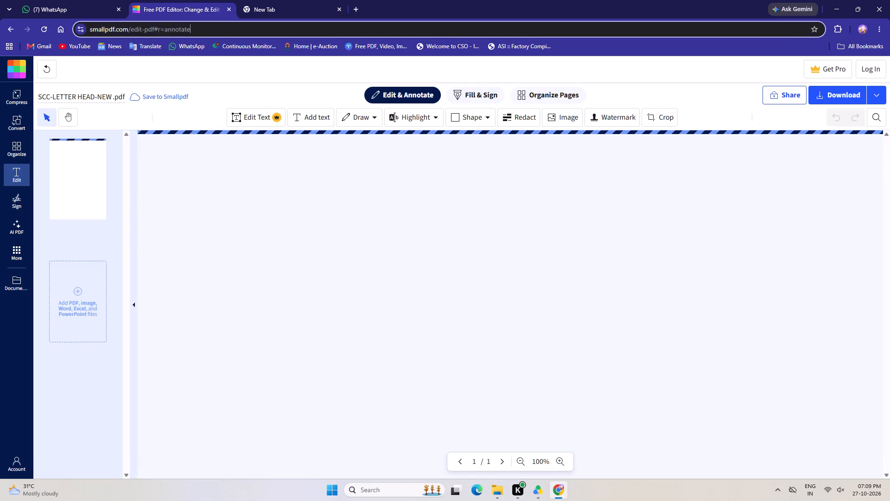
key("ctrl+c")
left_click(281, 0)
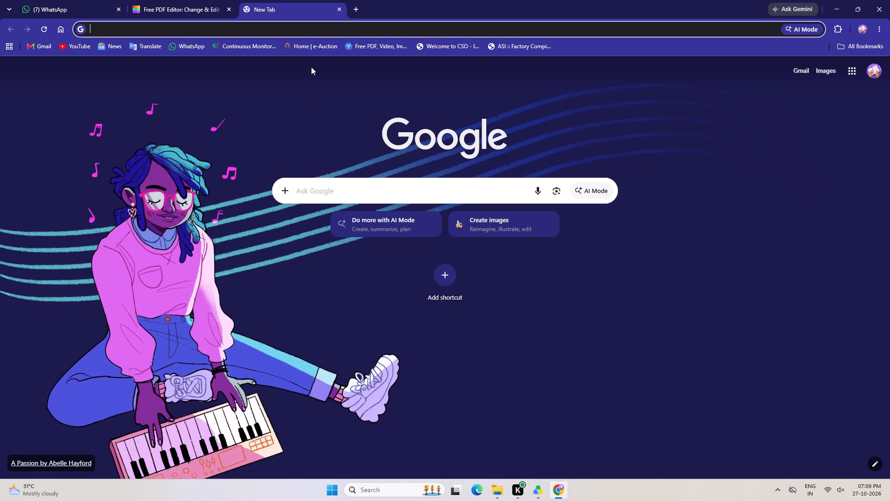
left_click(297, 30)
key("ctrl+v")
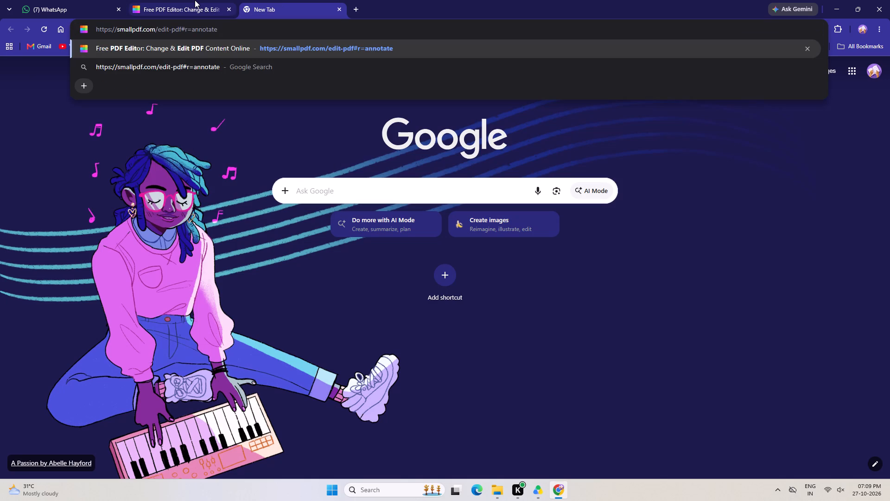
key("Return")
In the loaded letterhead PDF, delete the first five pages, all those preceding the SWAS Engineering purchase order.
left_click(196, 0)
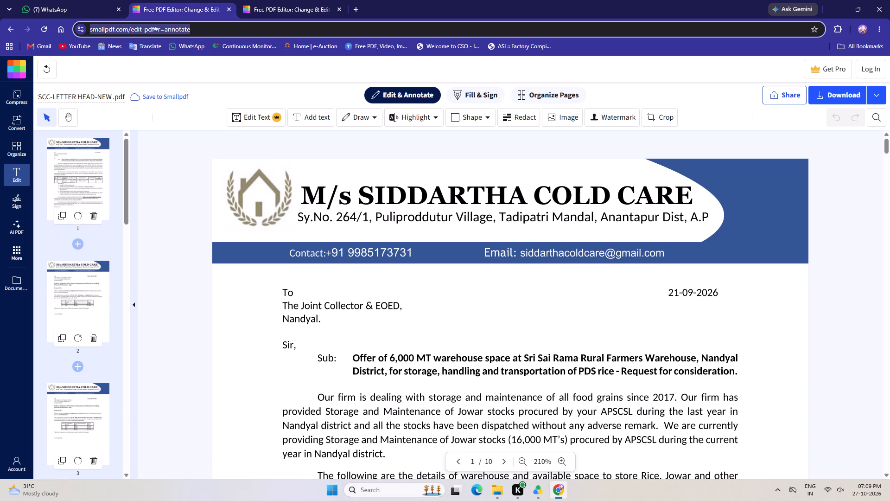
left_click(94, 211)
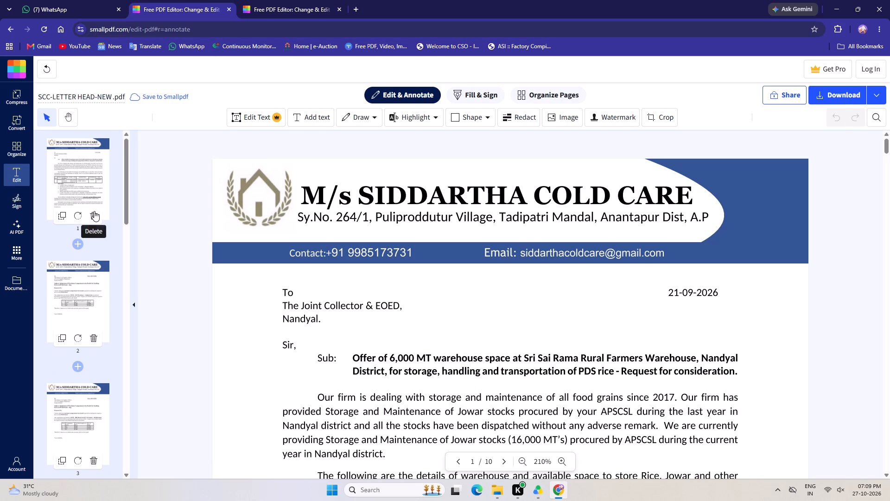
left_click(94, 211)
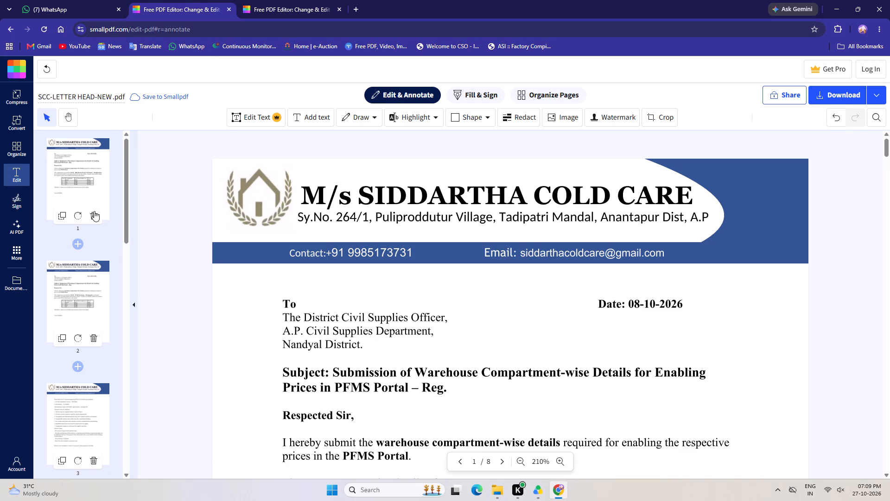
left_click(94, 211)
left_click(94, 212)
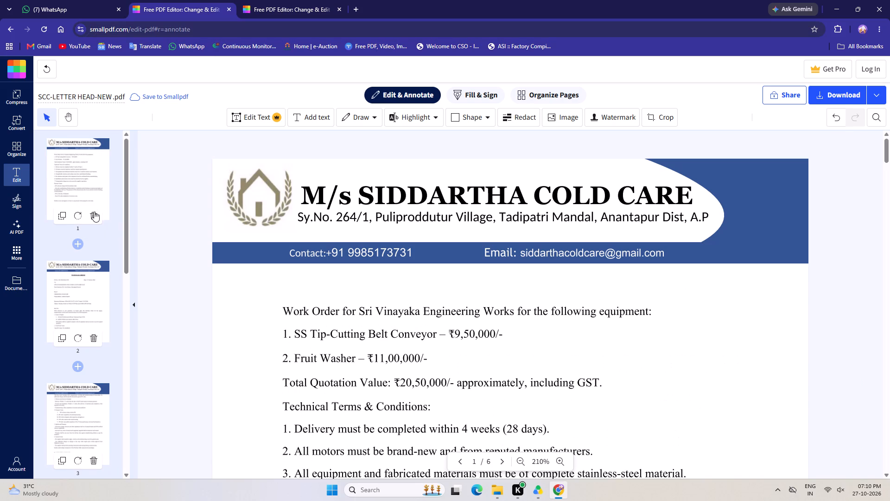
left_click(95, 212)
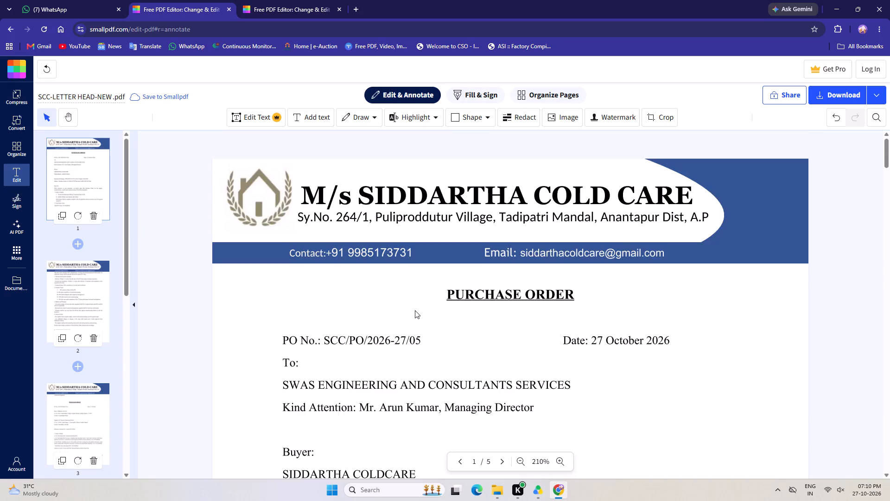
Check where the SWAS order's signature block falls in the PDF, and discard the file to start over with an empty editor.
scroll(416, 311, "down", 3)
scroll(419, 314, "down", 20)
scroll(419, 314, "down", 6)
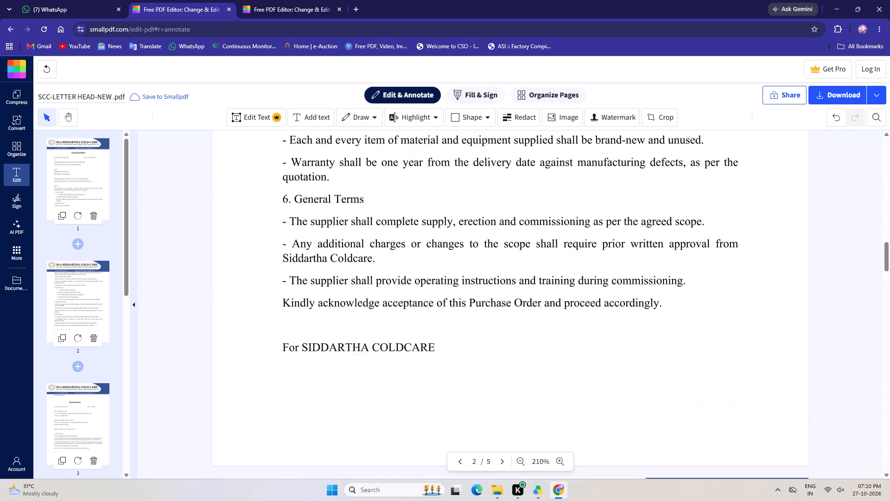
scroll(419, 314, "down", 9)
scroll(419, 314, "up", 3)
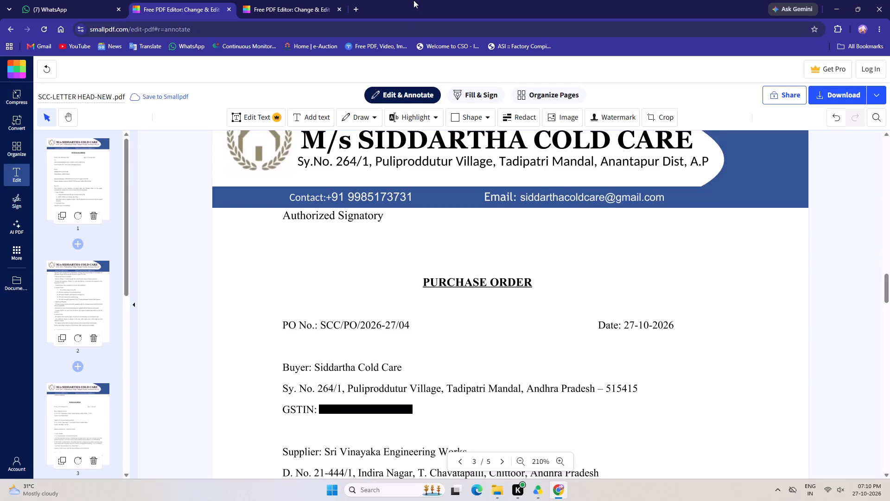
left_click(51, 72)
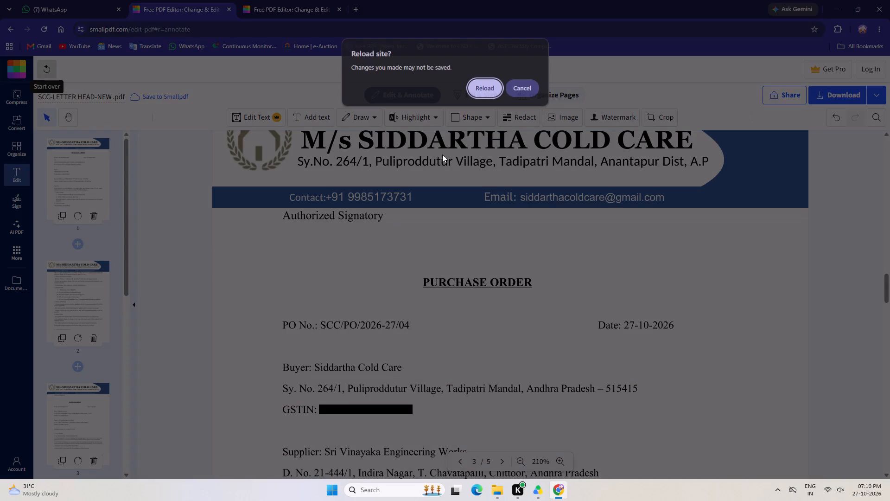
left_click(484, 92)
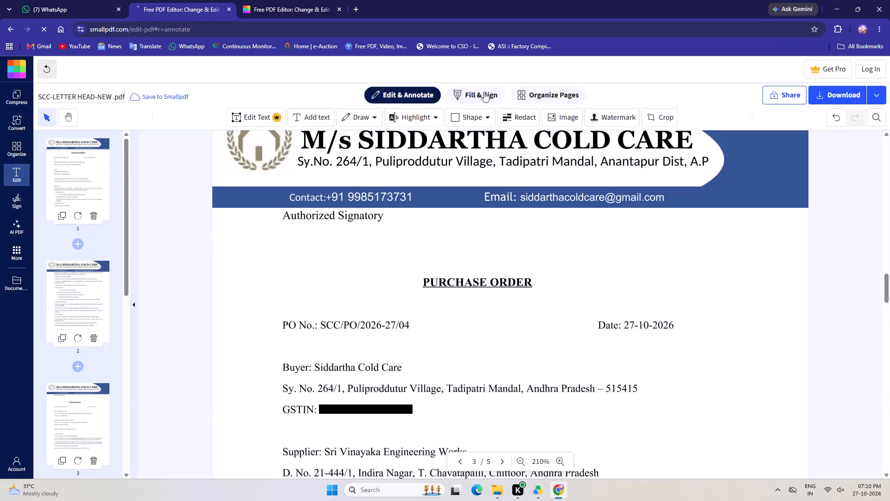
Reopen SCC-LETTER HEAD-NEW from the RAM 26-27 folder in Word.
left_click(490, 488)
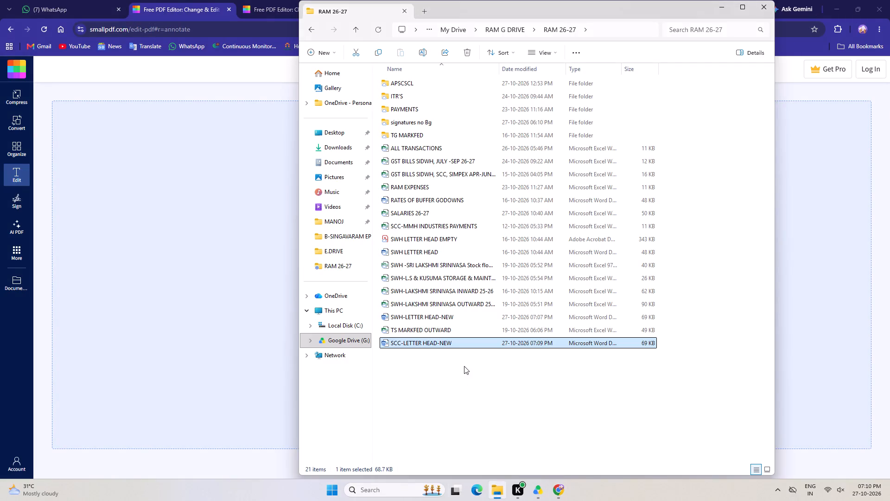
double_click(413, 341)
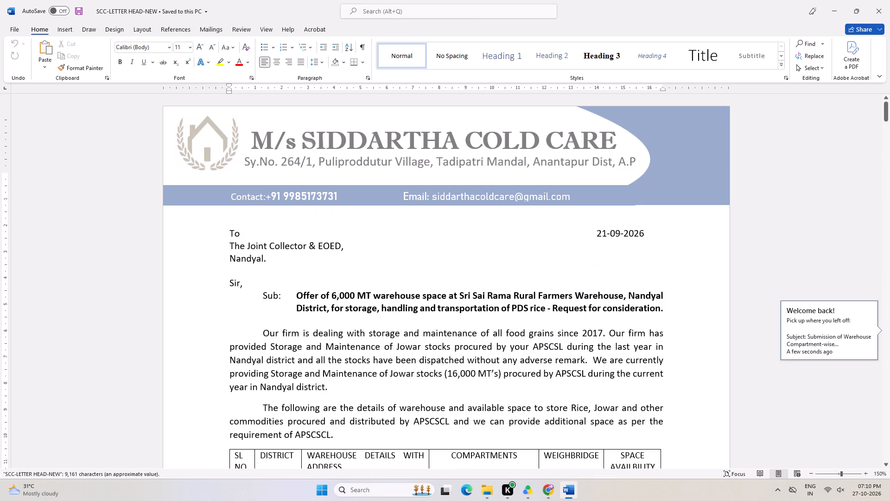
Delete all content before the SWAS Engineering purchase order, including the blank line above its PURCHASE ORDER heading.
scroll(289, 239, "down", 5)
scroll(286, 200, "up", 5)
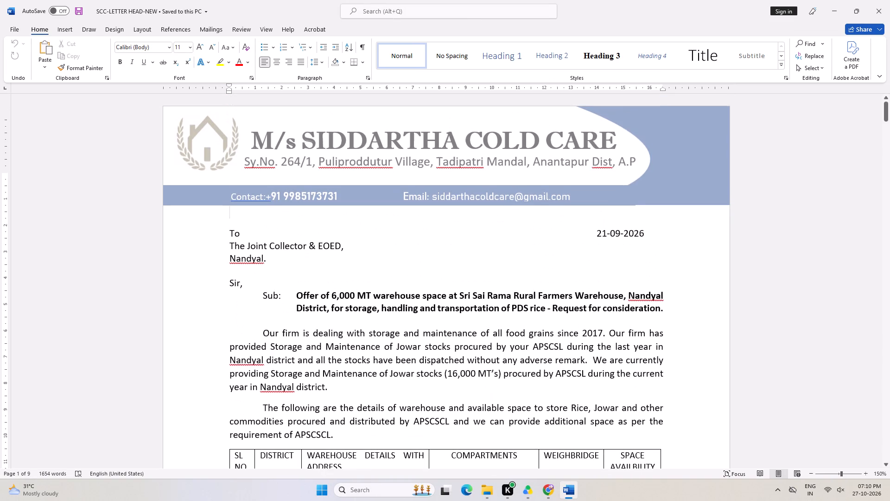
key("shift+Down")
key("shift+Down")
key("shift+Down")
key("shift+Down")
key("shift+Down")
key("shift+Down")
key("shift+Down")
key("shift+Down")
key("shift+Down")
key("shift+Down")
key("shift+Down")
key("shift+Down")
key("shift+Down")
key("shift+Down")
key("shift+Down")
key("shift+Down")
key("shift+Down")
key("shift+Down")
key("shift+Down")
key("shift+Down")
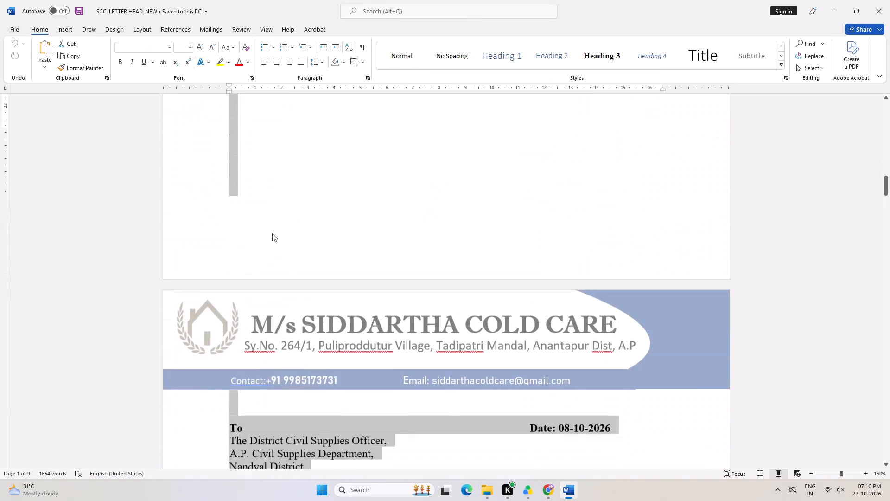
key("shift+Down")
key("shift+Down")
key("shift+Down")
key("shift+Down")
key("shift+Down")
key("shift+Down")
key("shift+Down")
key("shift+Down")
key("shift+Down")
key("shift+Down")
key("shift+Down")
key("shift+Down")
key("shift+Down")
key("shift+Down")
key("shift+Down")
key("shift+Down")
key("shift+Down")
key("shift+Down")
key("shift+Down")
key("shift+Down")
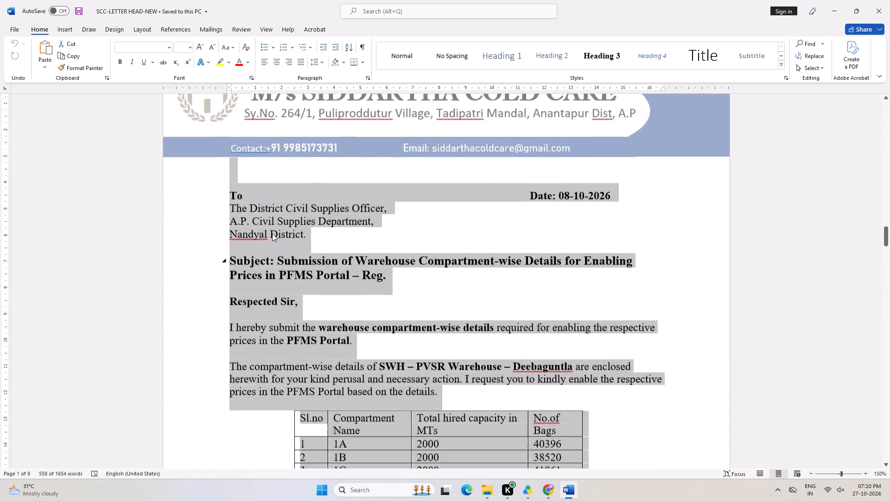
key("shift+Down")
key("shift+Down")
key("shift+Down")
key("shift+Down")
key("shift+Down")
key("shift+Down")
key("shift+Down")
key("shift+Down")
key("shift+Down")
key("shift+Down")
key("shift+Down")
key("shift+Down")
key("shift+Down")
key("shift+Down")
key("shift+Down")
key("shift+Down")
key("shift+Down")
key("shift+Down")
key("shift+Down")
key("shift+Down")
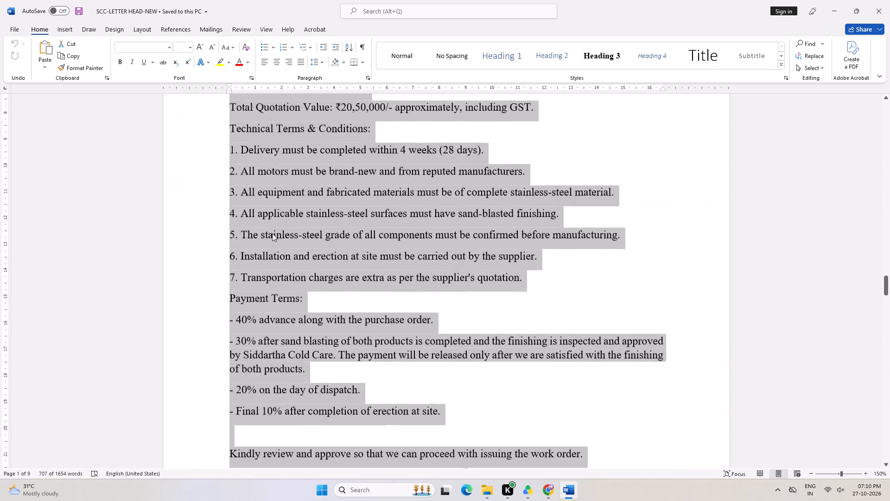
key("shift+Up")
key("shift+Up")
key("shift+Up")
key("shift+Up")
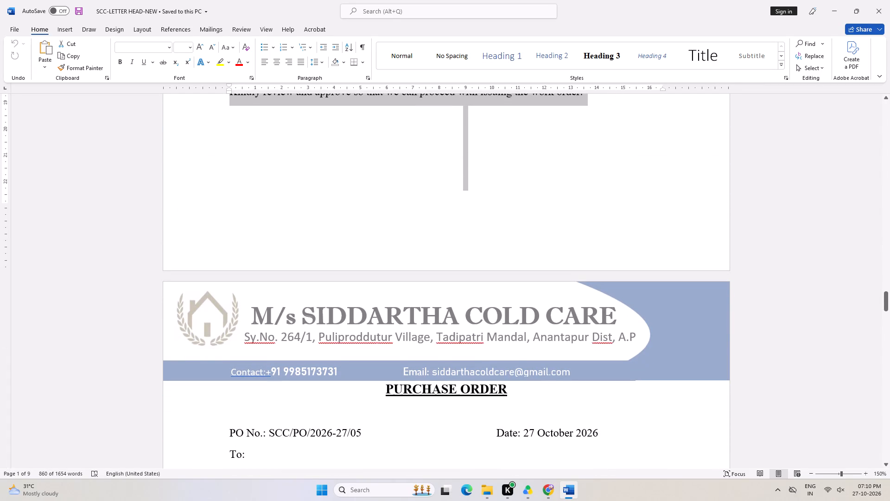
key("Delete")
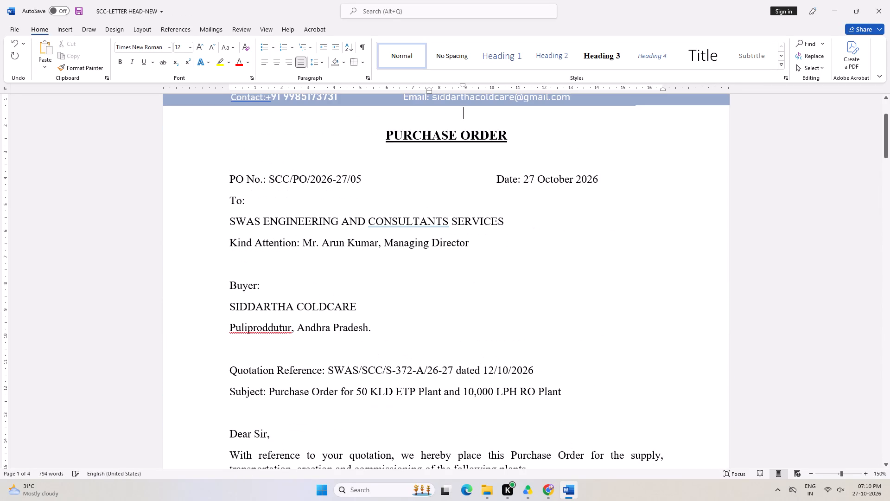
key("Delete")
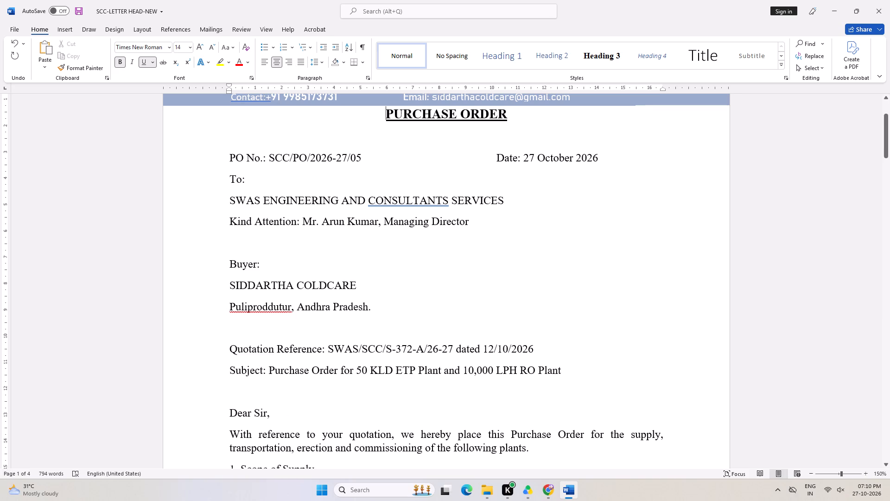
Check the page break after the SWAS order's signature block, save the letterhead document and close it.
scroll(372, 155, "down", 20)
scroll(372, 155, "down", 12)
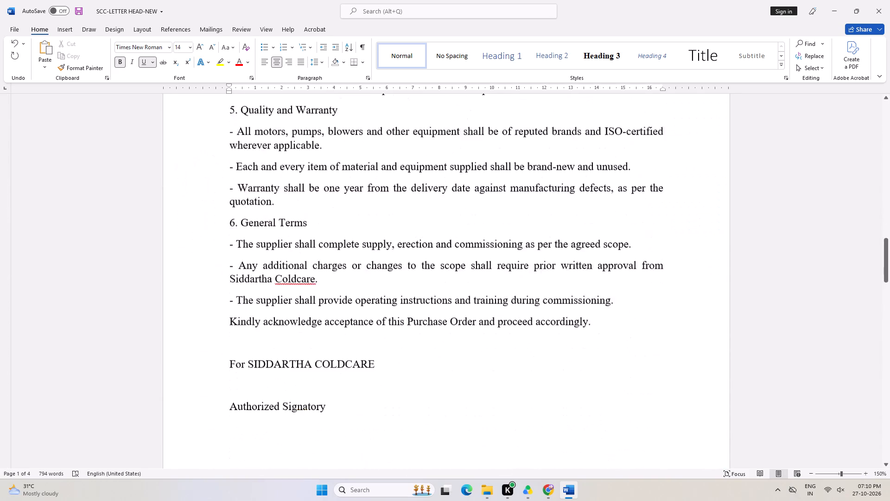
scroll(388, 224, "down", 4)
left_click(273, 172)
scroll(352, 201, "up", 3)
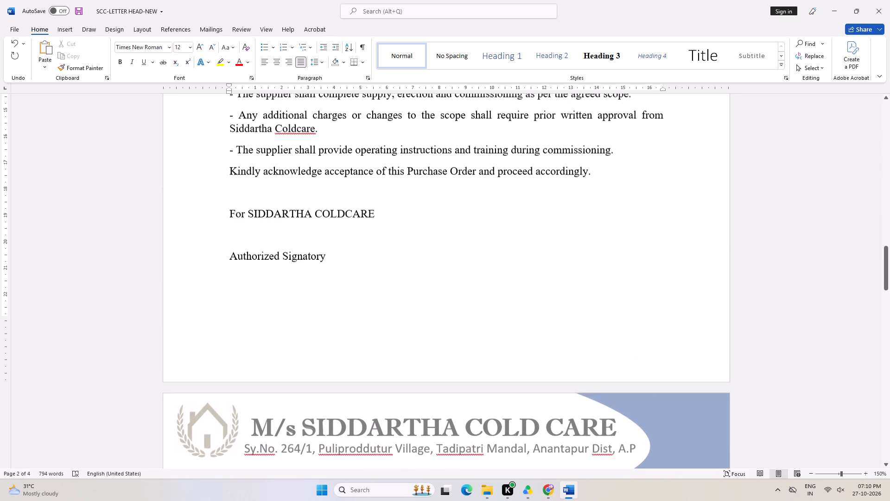
scroll(462, 233, "up", 4)
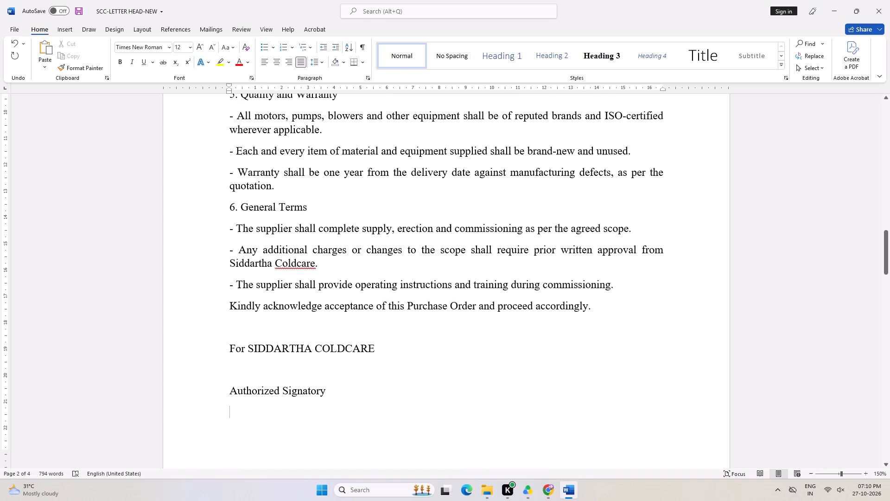
key("ctrl+s")
key("ctrl+s")
key("ctrl+s")
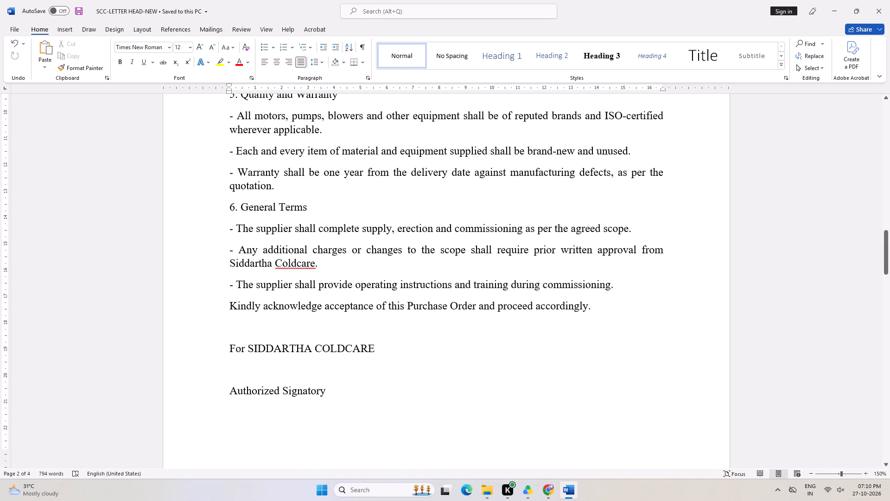
left_click(889, 0)
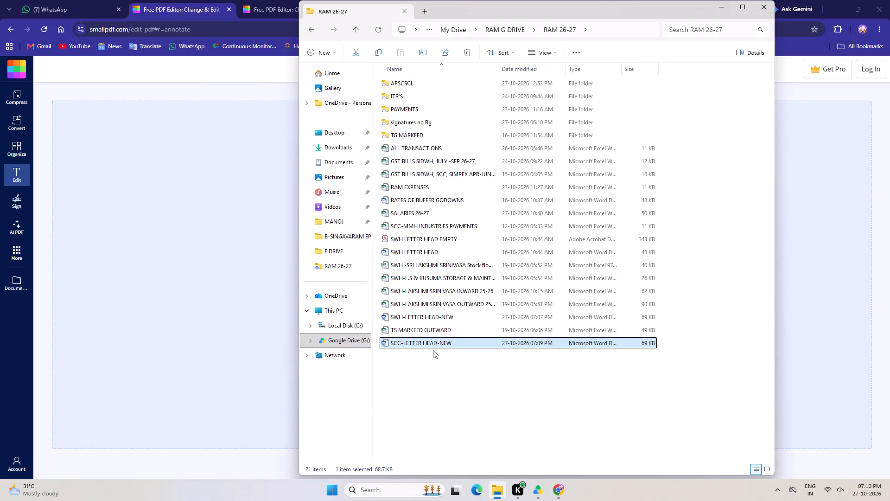
Load SCC-LETTER HEAD-NEW from the RAM 26-27 folder into the first Smallpdf tab and check the SWAS order's pages.
left_click_drag(423, 343, 248, 302)
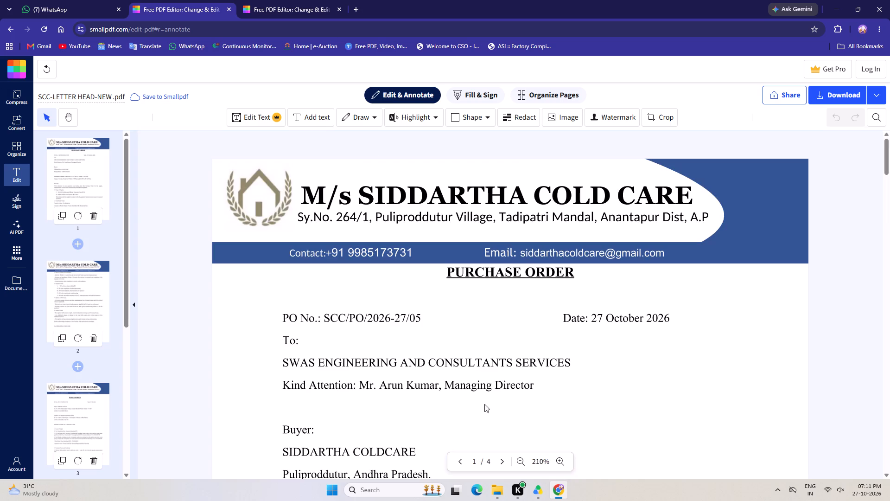
scroll(343, 337, "down", 4)
scroll(349, 343, "down", 18)
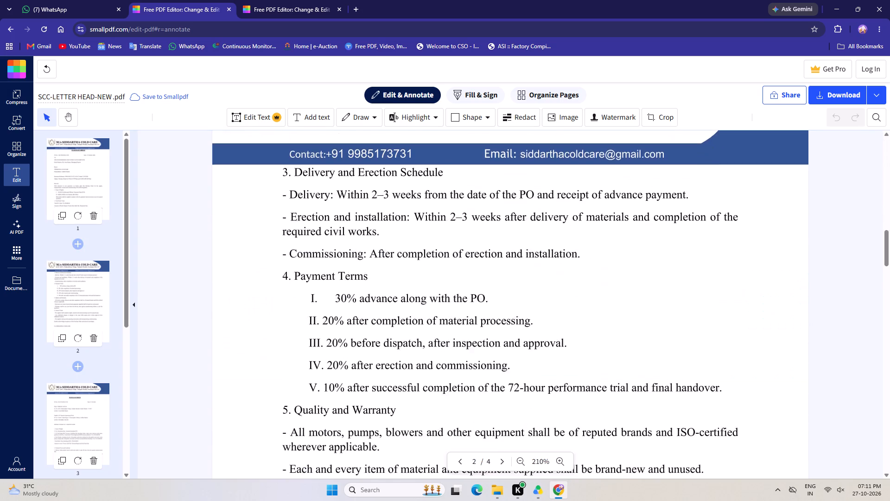
scroll(355, 354, "down", 6)
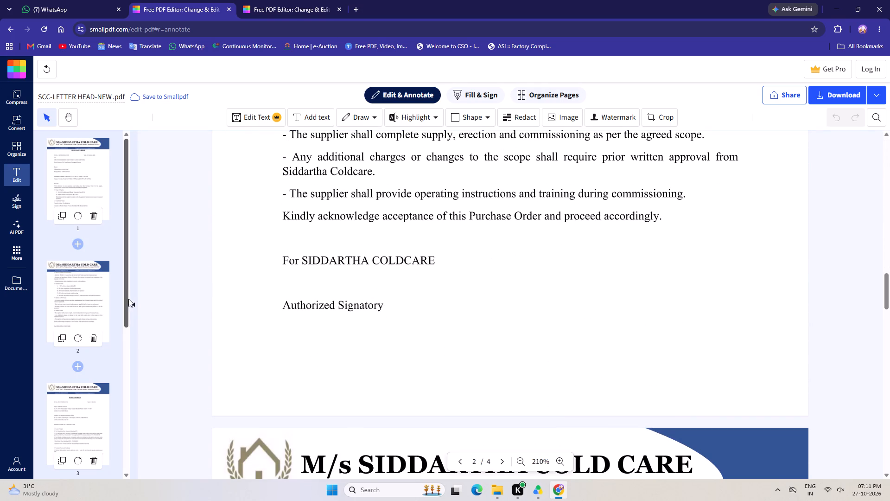
Load SCC-LETTER HEAD-NEW from the RAM 26-27 folder into the second Smallpdf tab as well.
left_click(289, 0)
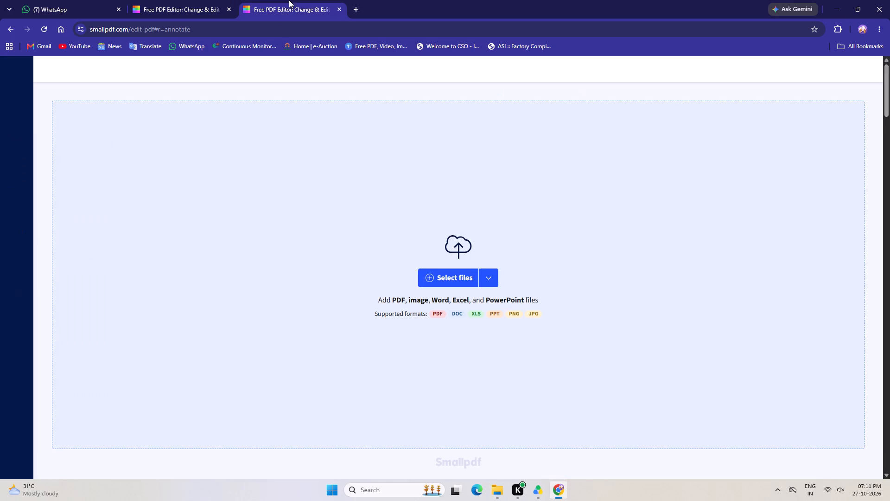
left_click(465, 277)
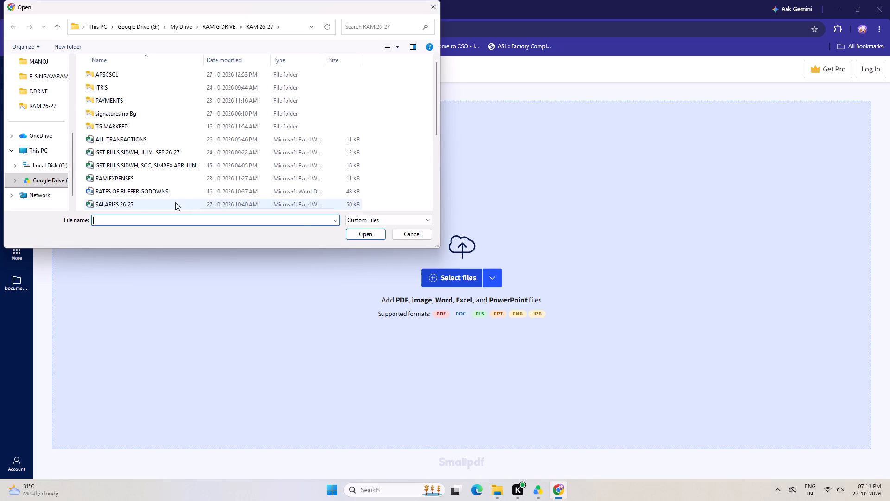
scroll(162, 165, "down", 5)
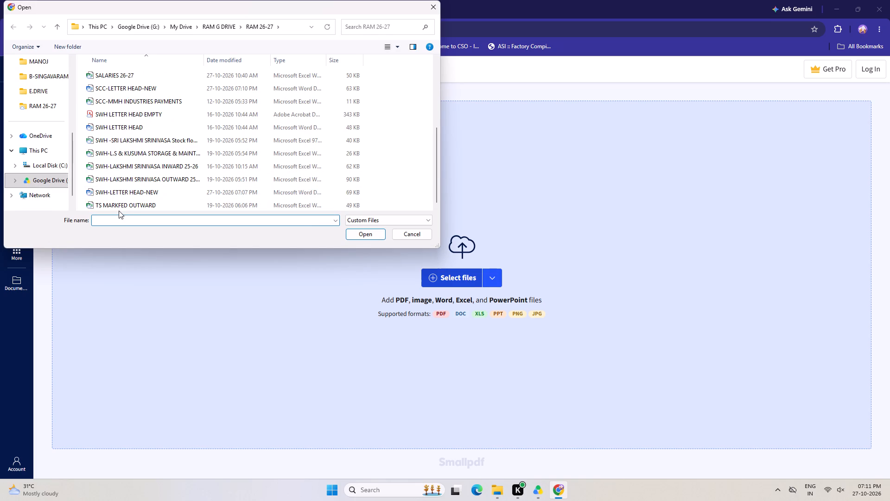
scroll(152, 181, "down", 4)
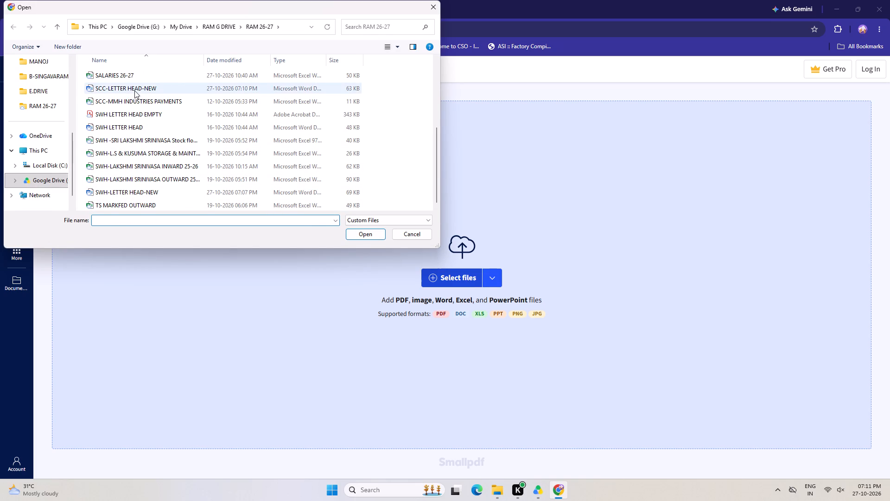
double_click(134, 90)
In the first Smallpdf tab's PDF, delete the last two pages, those following the SWAS order.
left_click(189, 1)
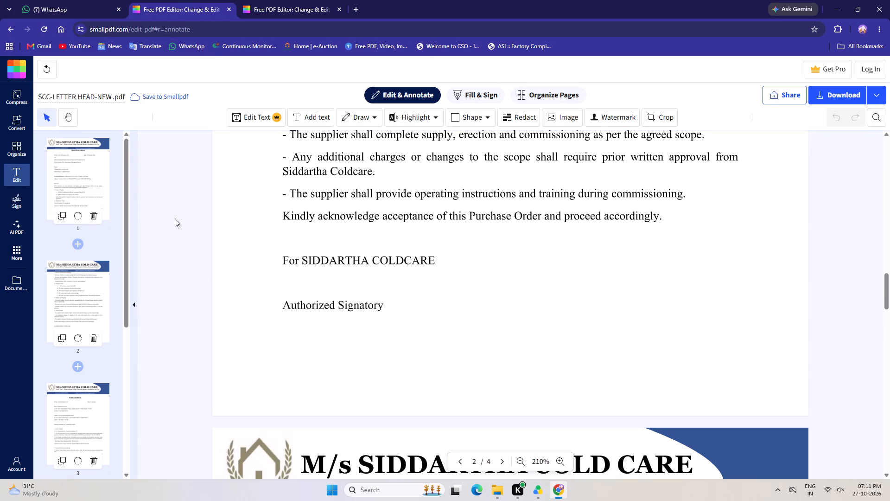
scroll(112, 332, "down", 3)
left_click(94, 320)
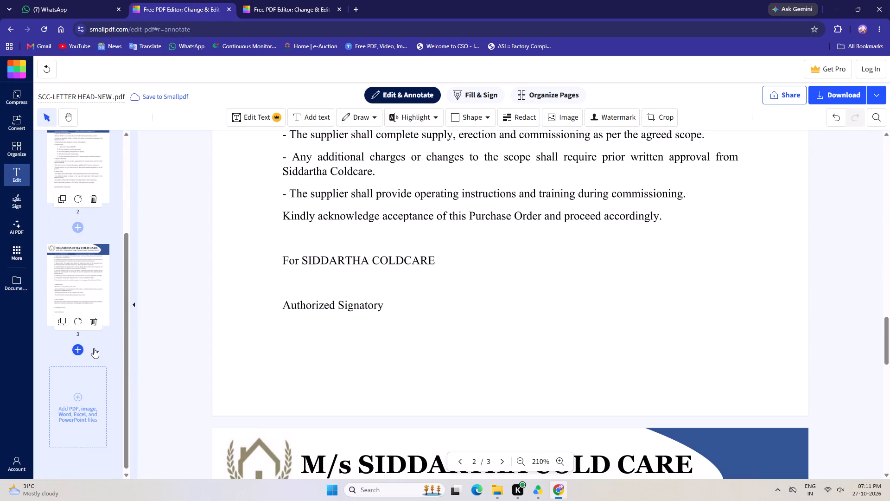
left_click(96, 320)
Review the SWAS order and insert the COLD_CARE_SSR signature image from the signatures no Bg folder at page 2's signature block.
scroll(440, 310, "up", 4)
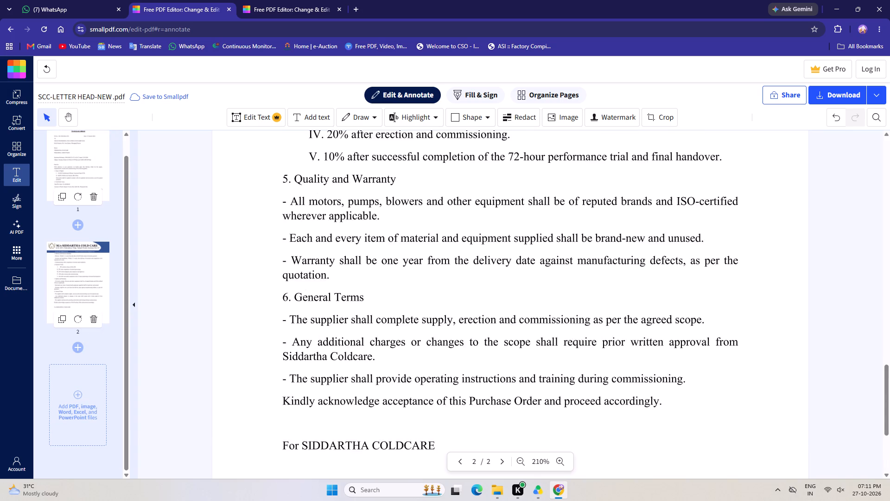
scroll(445, 312, "up", 18)
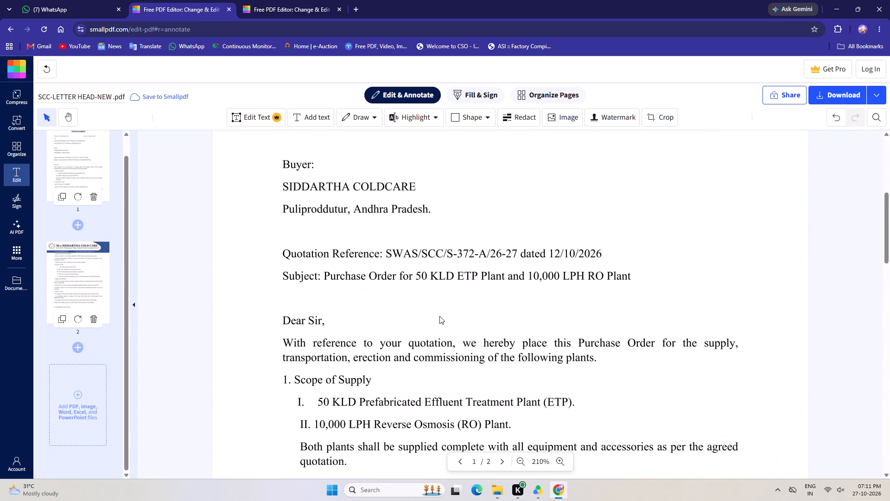
scroll(438, 321, "up", 10)
scroll(497, 265, "down", 10)
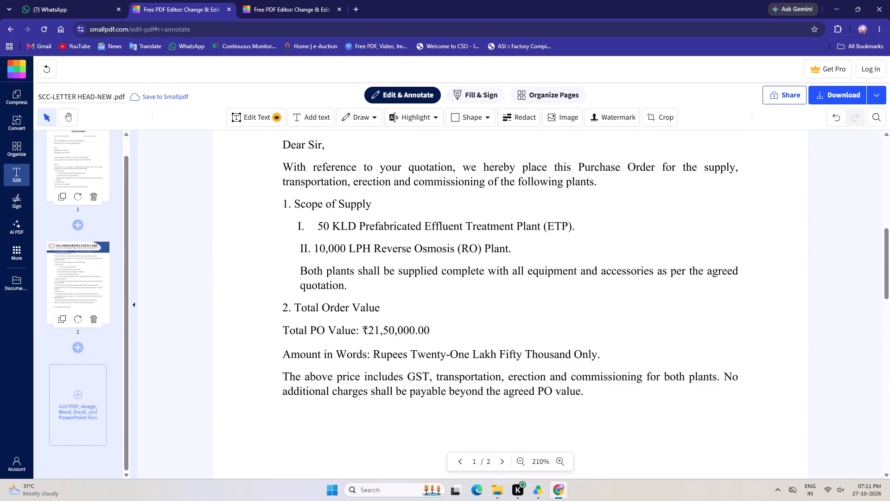
scroll(531, 231, "down", 18)
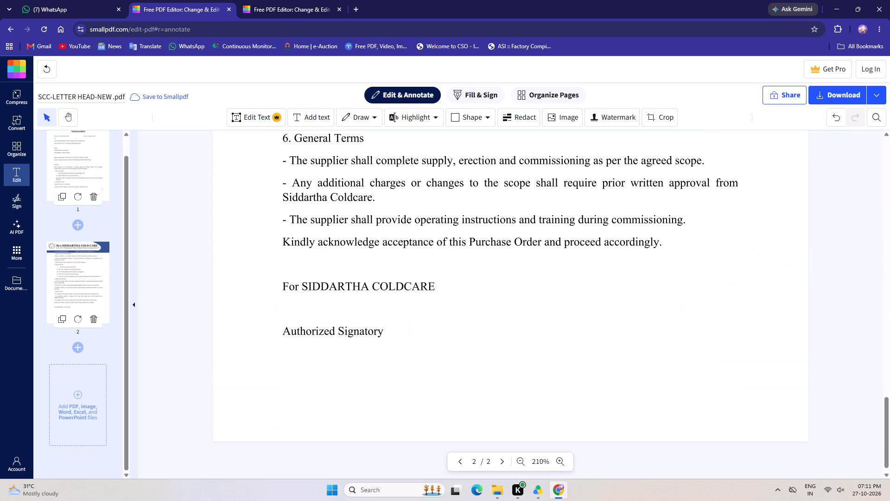
left_click(560, 117)
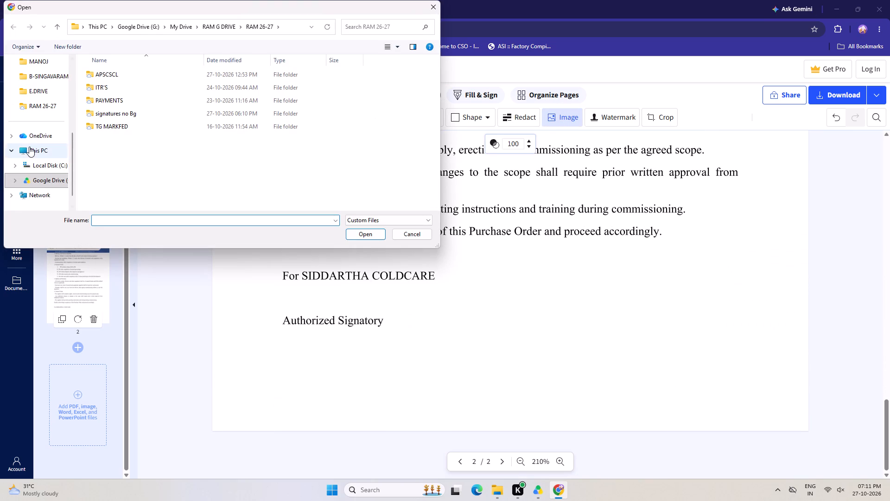
double_click(110, 115)
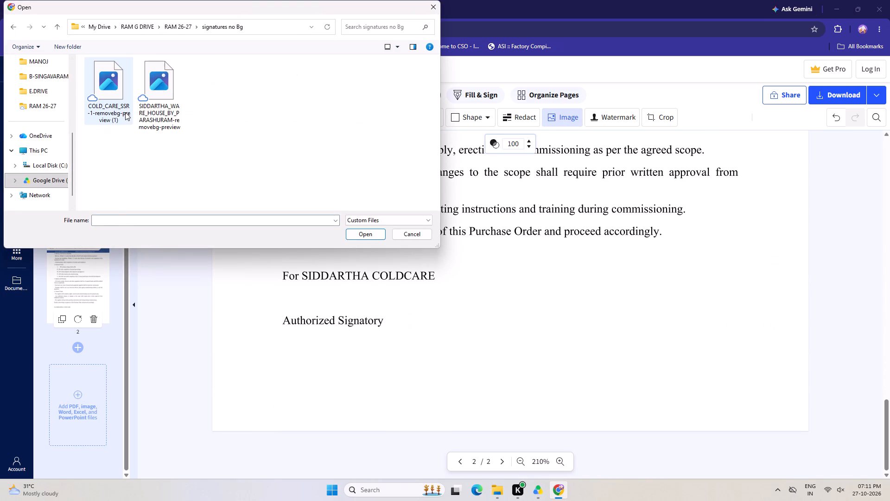
double_click(110, 95)
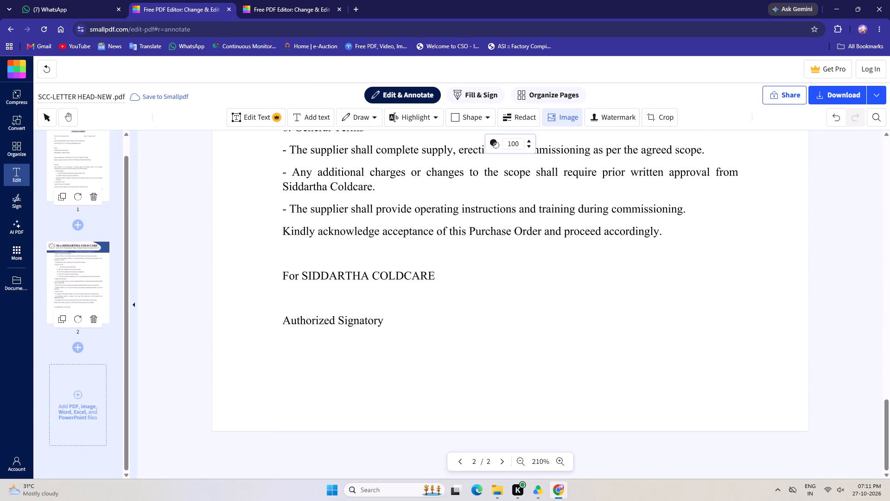
left_click(373, 309)
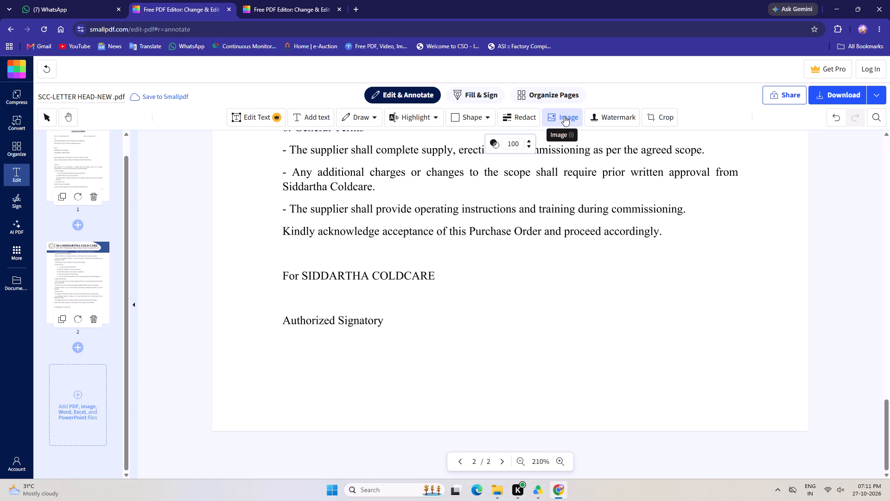
left_click(363, 289)
left_click(559, 115)
left_click(560, 114)
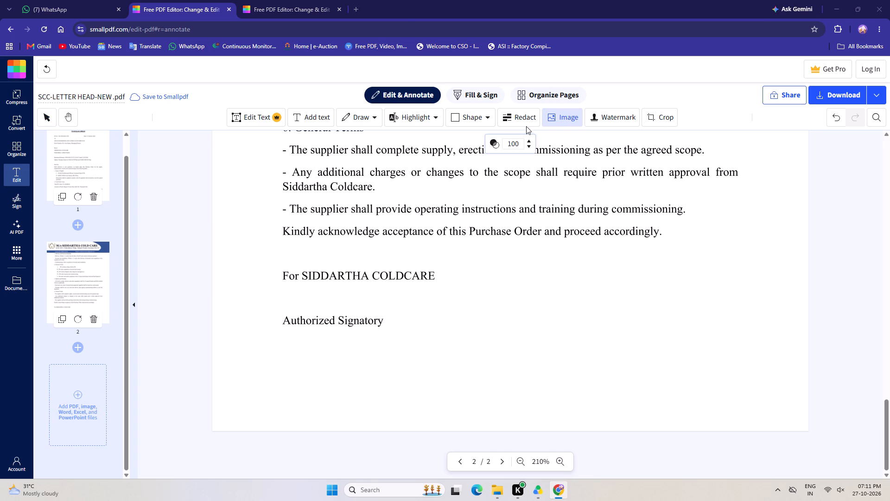
double_click(96, 85)
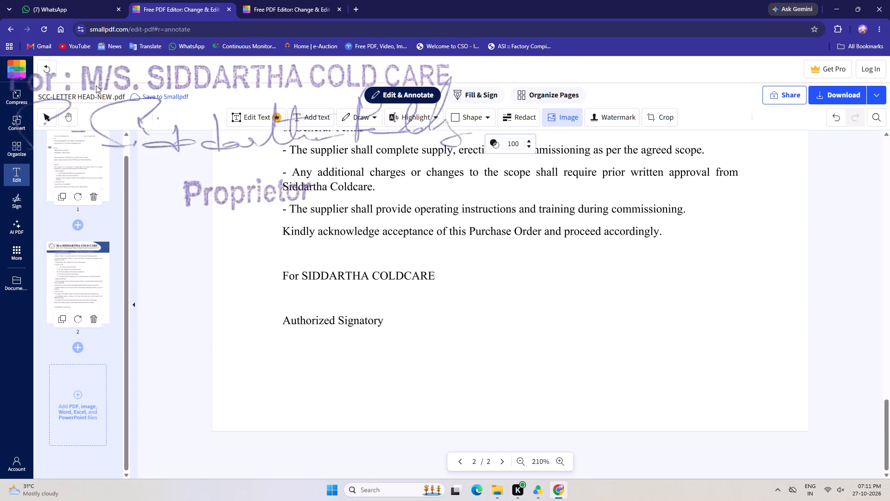
left_click(411, 349)
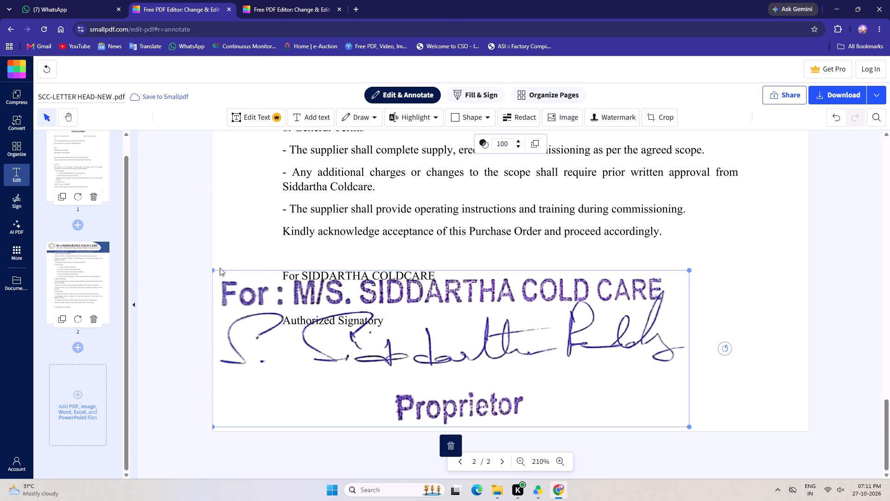
Shrink the signature image on page 2 to about a third of its inserted width, keeping its lower corner in place.
left_click(687, 269)
left_click(645, 294)
left_click_drag(688, 272, 373, 370)
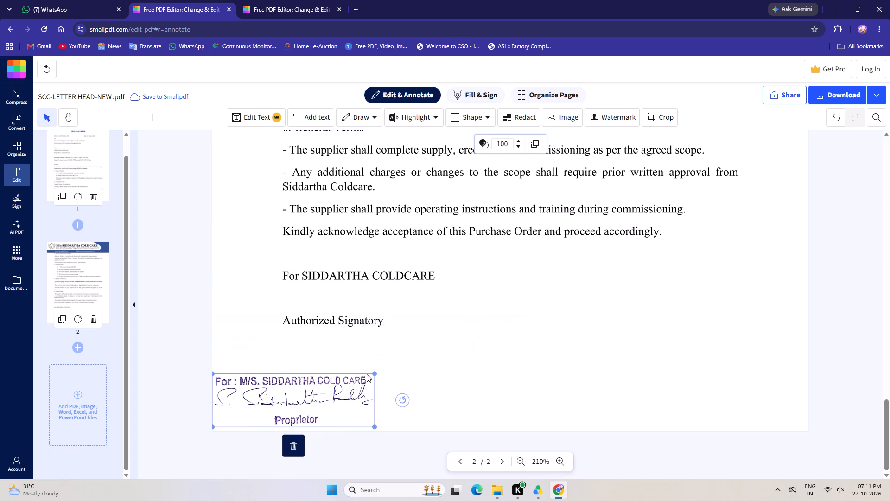
Move the signature image on page 2 of the SWAS order into the signature block, directly beneath "For SIDDARTHA COLDCARE".
left_click_drag(260, 401, 332, 316)
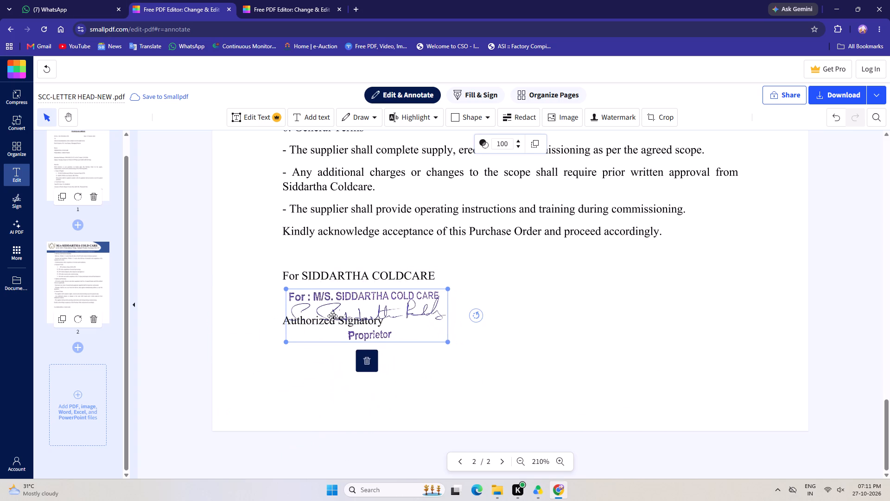
left_click_drag(332, 316, 329, 310)
left_click(524, 287)
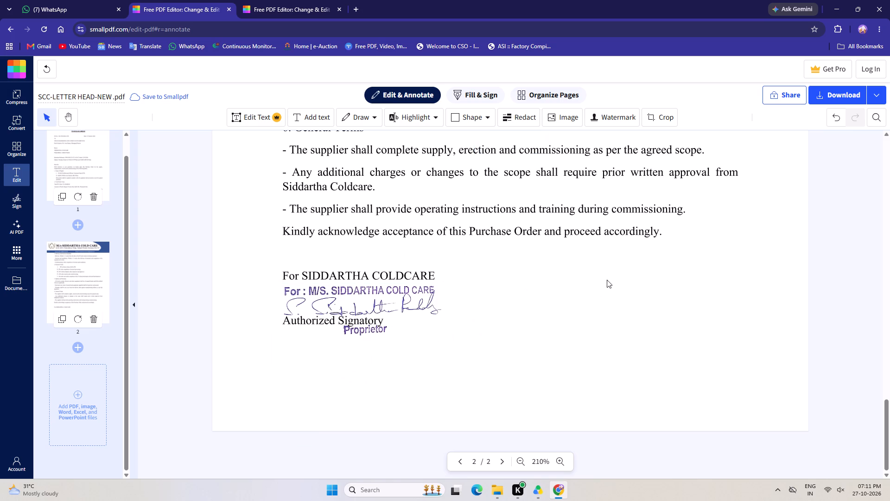
Check the SWAS order back to its first page and download the signed PDF.
scroll(445, 249, "up", 20)
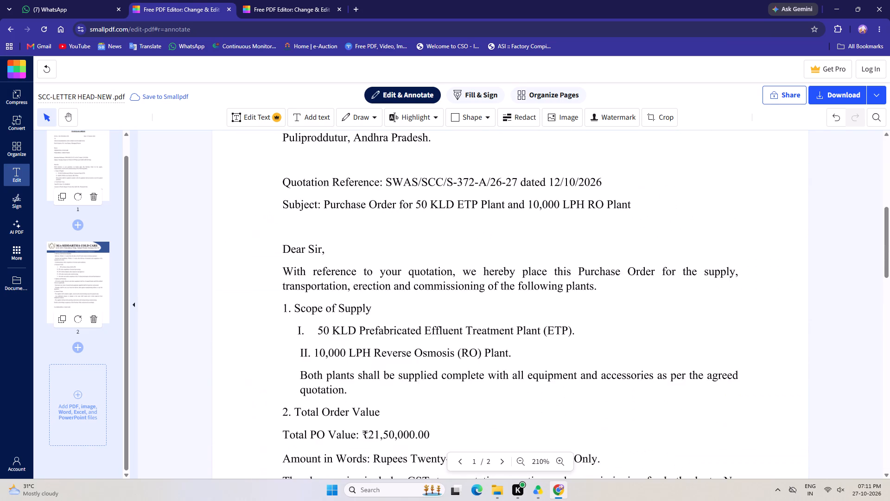
scroll(453, 250, "up", 6)
scroll(383, 298, "up", 10)
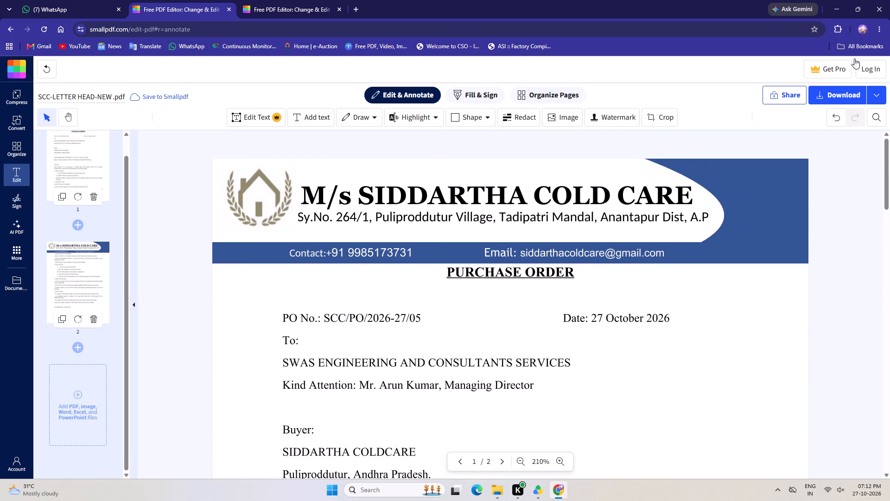
left_click(833, 93)
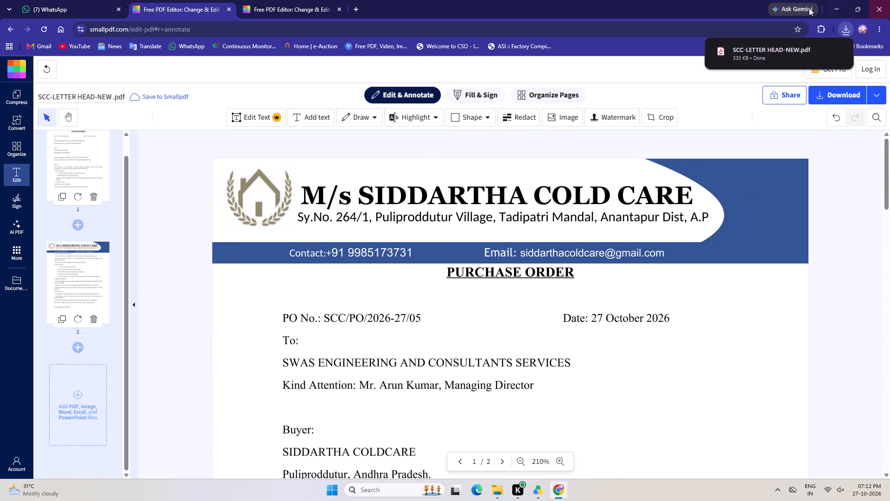
Show the downloaded SCC-LETTER HEAD-NEW PDF in the Downloads folder and rename it SCC-SWAS PO.NO.05.
left_click(819, 52)
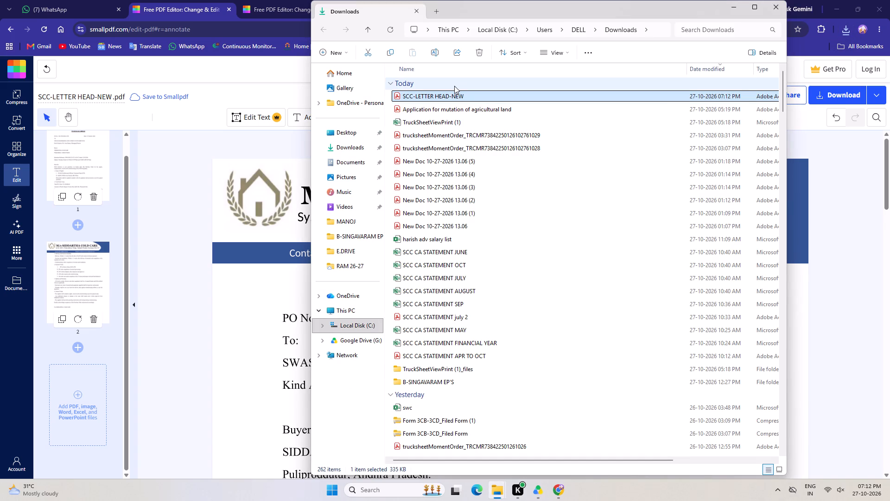
key("Right")
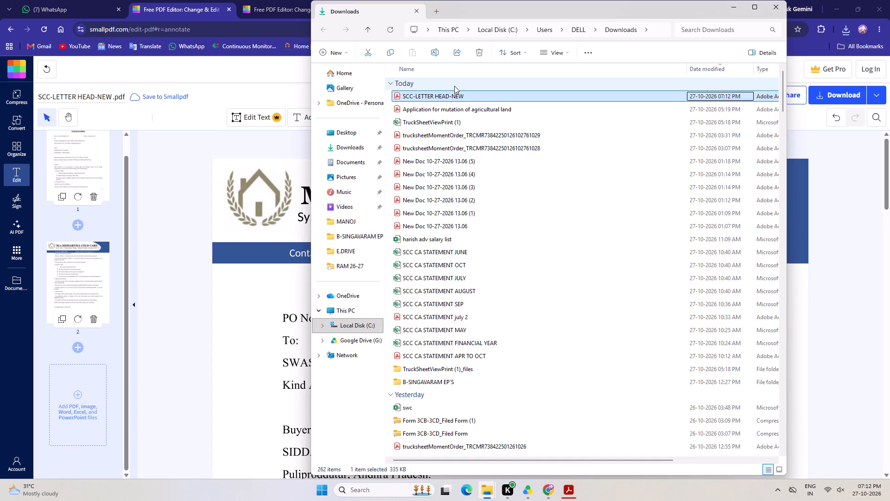
key("F2")
key("Right")
key("ctrl+shift+Left")
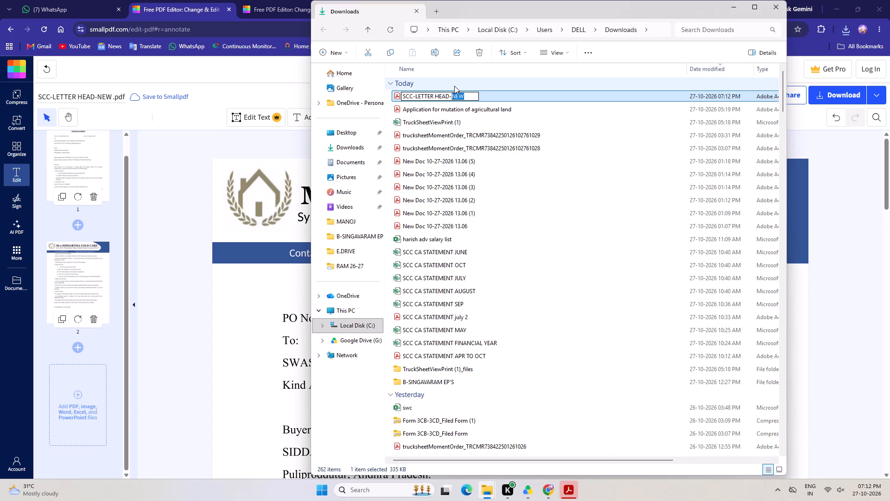
key("ctrl+shift+Left")
key("ctrl+shift+Left")
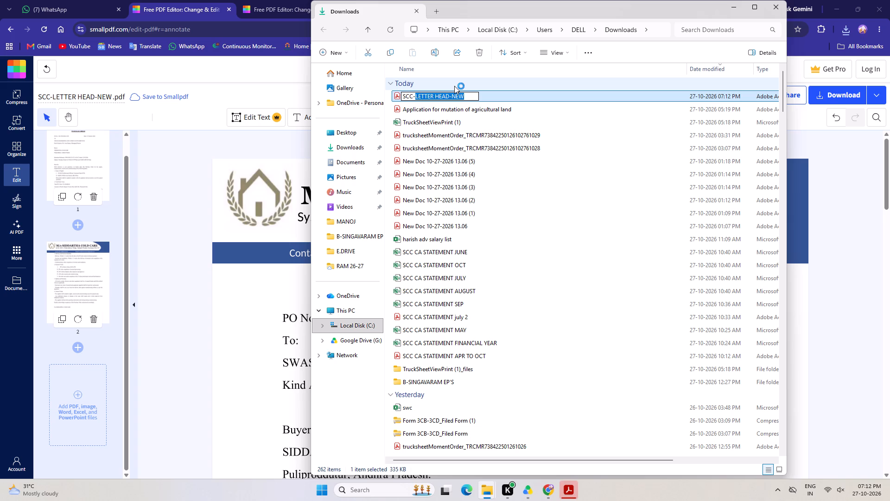
type("SWAS")
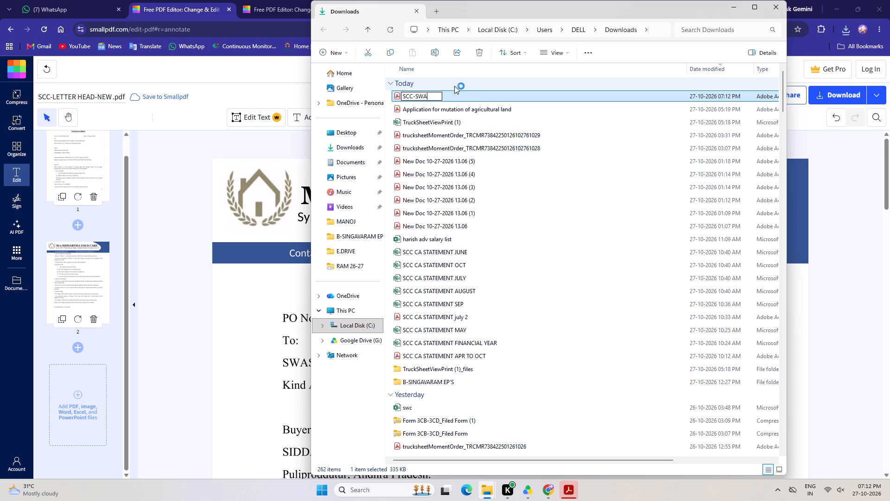
key("space")
type("PONO.05")
key("Left")
key("Left")
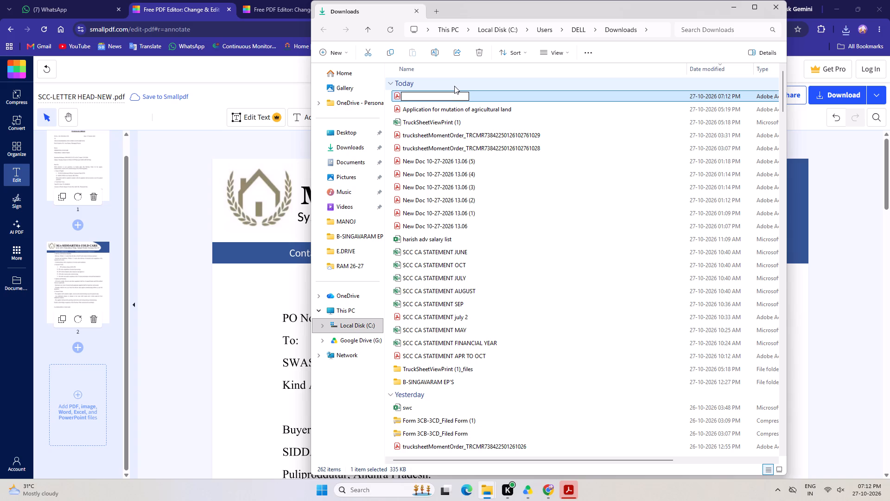
key("Left")
key("Left")
key("Left")
key("period")
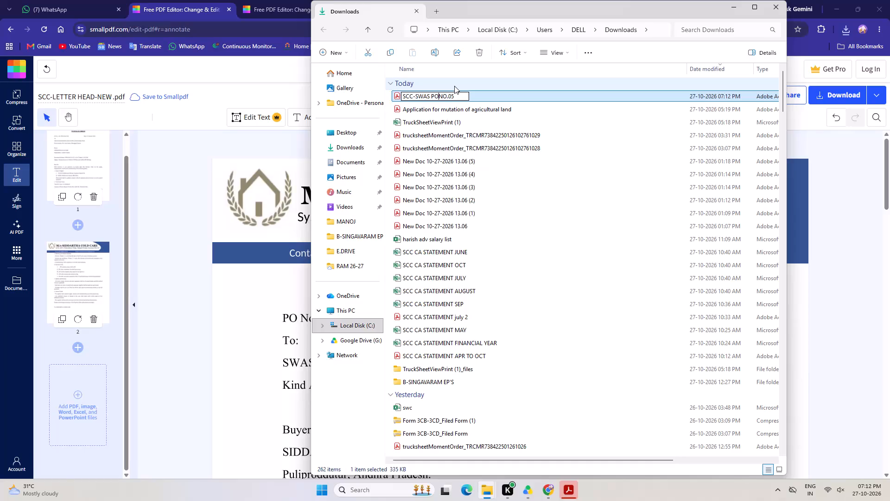
key("Return")
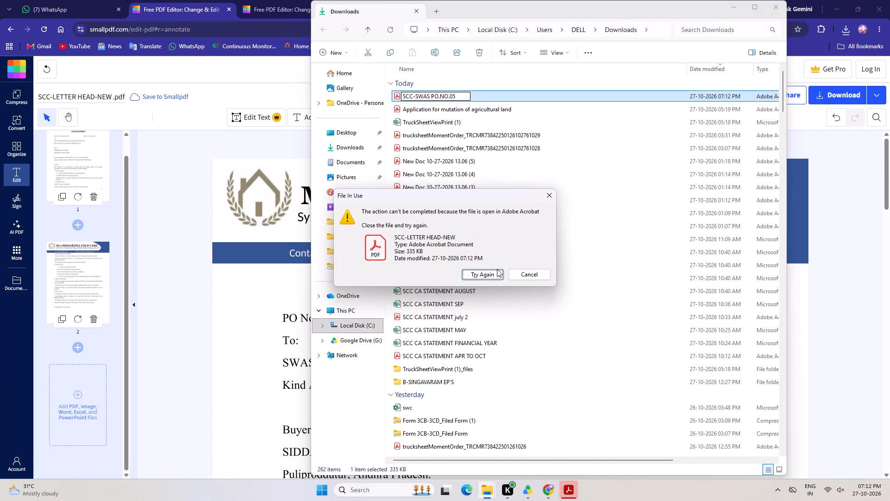
Close the PDF that is open in Adobe Acrobat and retry renaming it in File Explorer.
left_click_drag(611, 10, 435, 128)
left_click(484, 277)
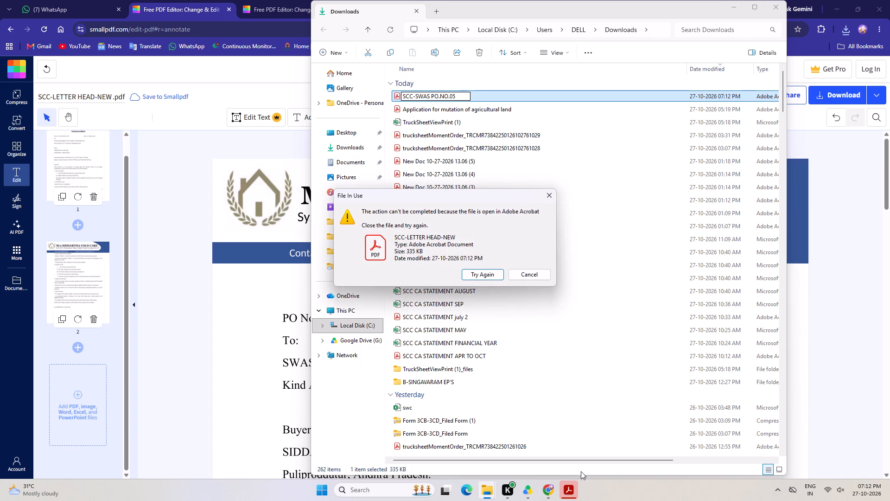
left_click(567, 489)
left_click(885, 0)
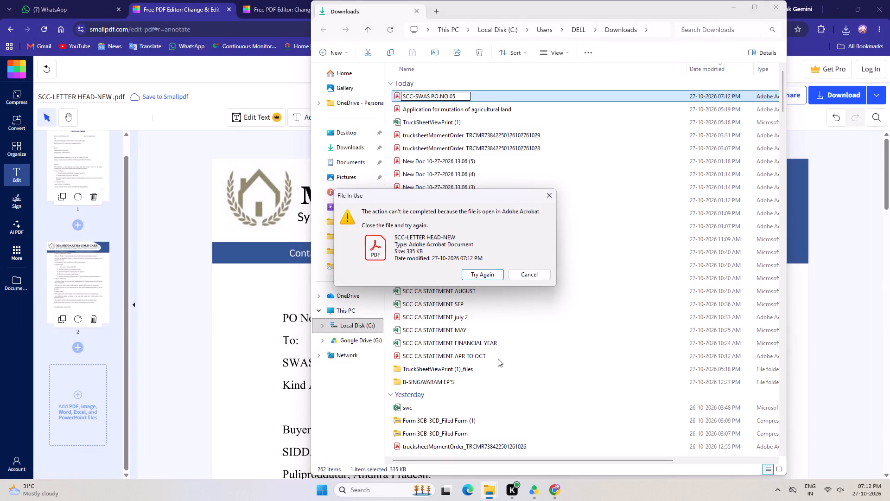
left_click(482, 271)
Open SCC-SWAS PO.NO.05 in Adobe Acrobat, check the signature block on page 2, and close it.
double_click(460, 95)
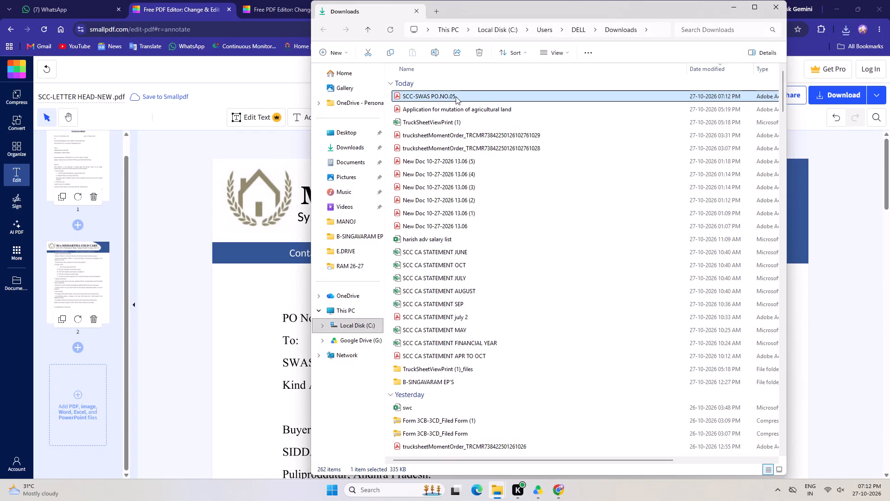
scroll(509, 189, "down", 19)
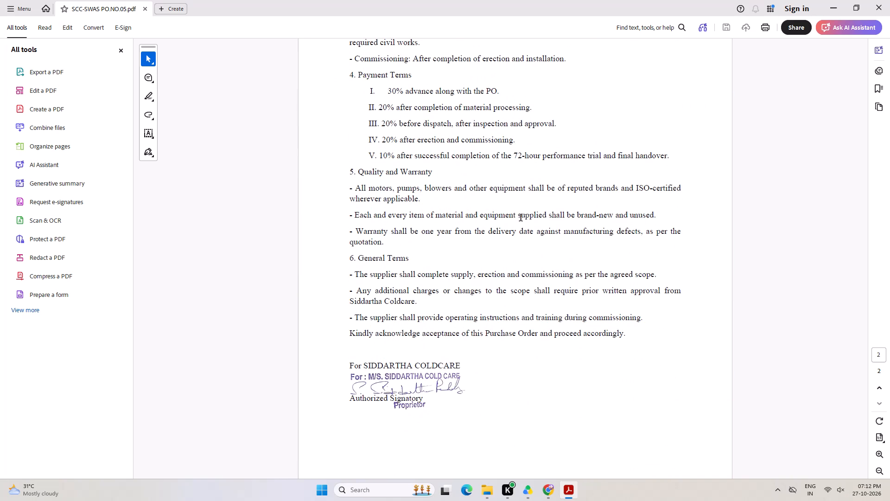
left_click(889, 0)
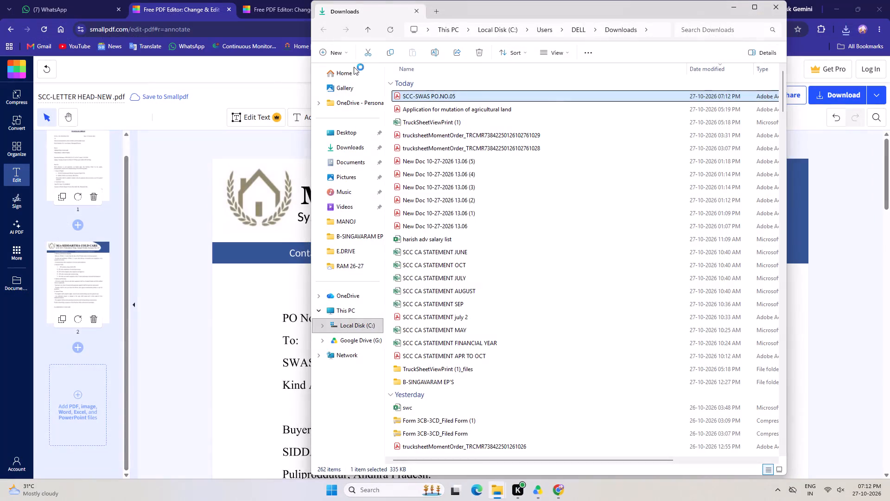
In the second Smallpdf tab's PDF, delete the first two pages, which hold the SWAS order.
left_click(171, 169)
left_click(307, 2)
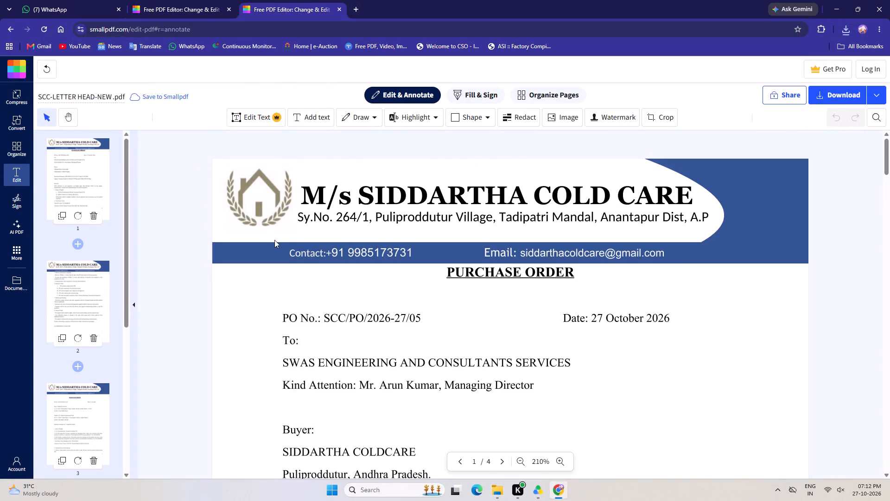
left_click(99, 216)
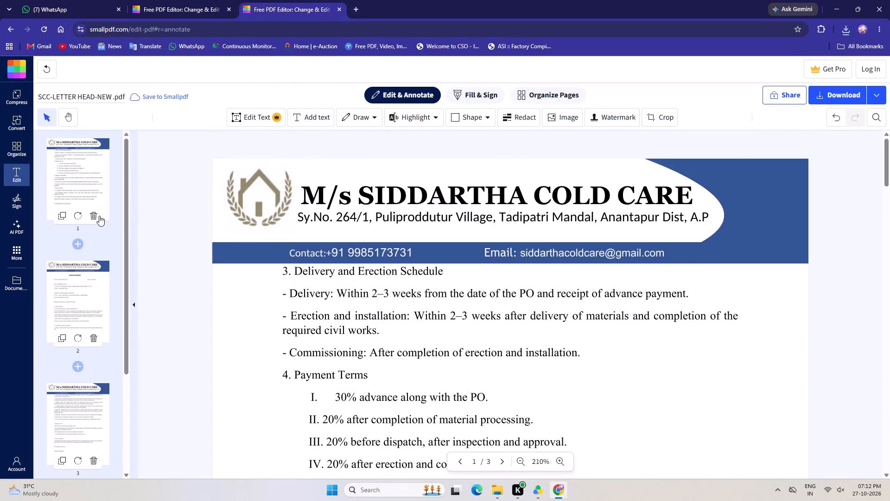
left_click(99, 216)
Insert the COLD_CARE_SSR signature image at the signature block on page 2 of the Sri Vinayaka order.
scroll(456, 304, "down", 10)
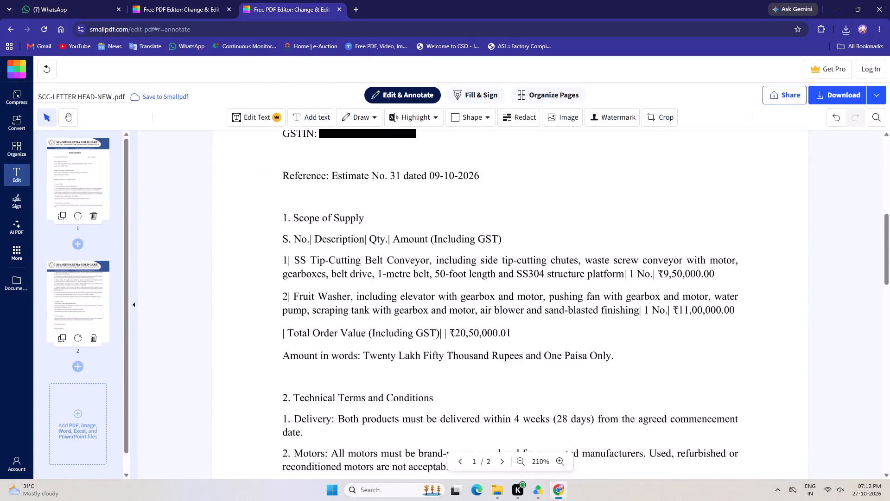
scroll(456, 304, "down", 20)
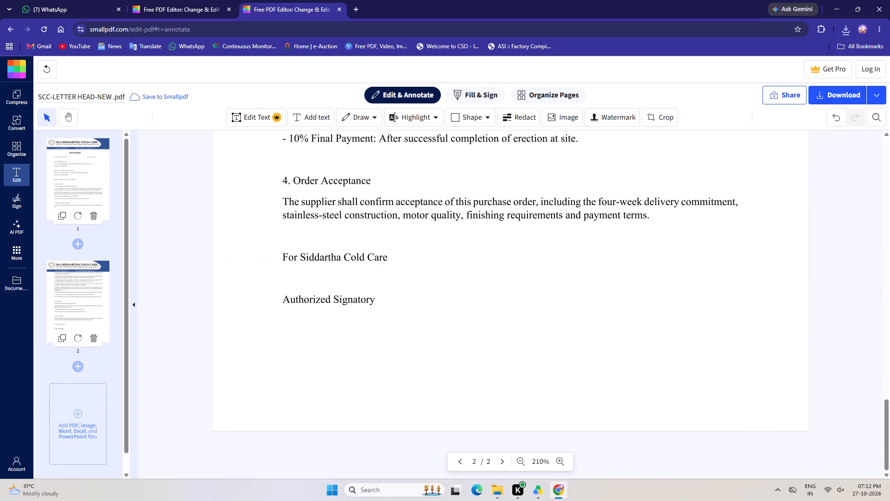
left_click(559, 115)
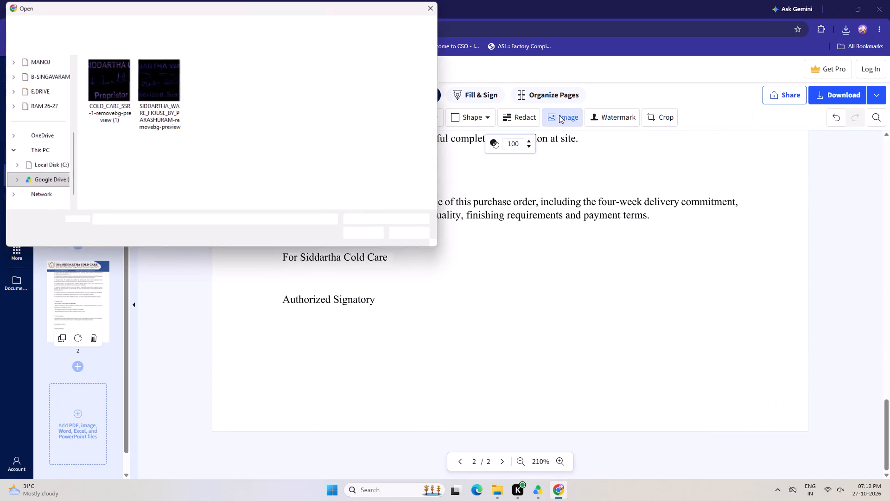
double_click(114, 89)
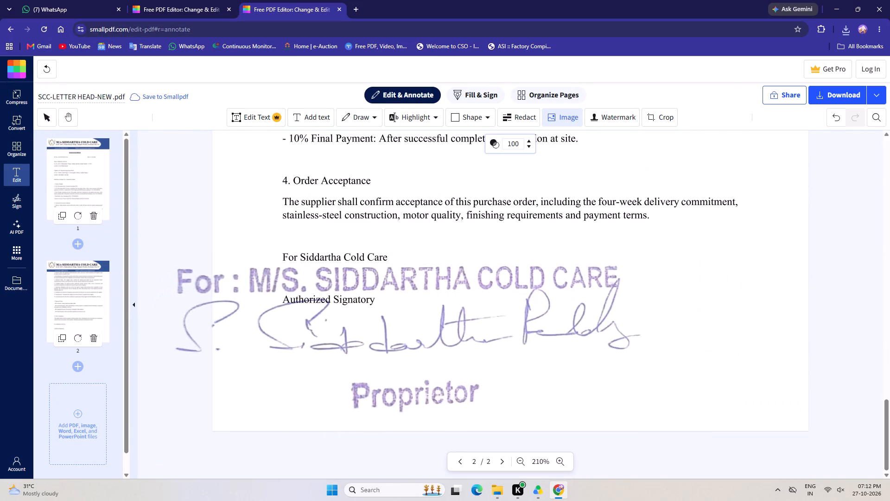
left_click(456, 335)
Shrink the signature image to about a third of its inserted width and place it directly beneath "For Siddartha Cold Care".
left_click_drag(694, 256, 642, 270)
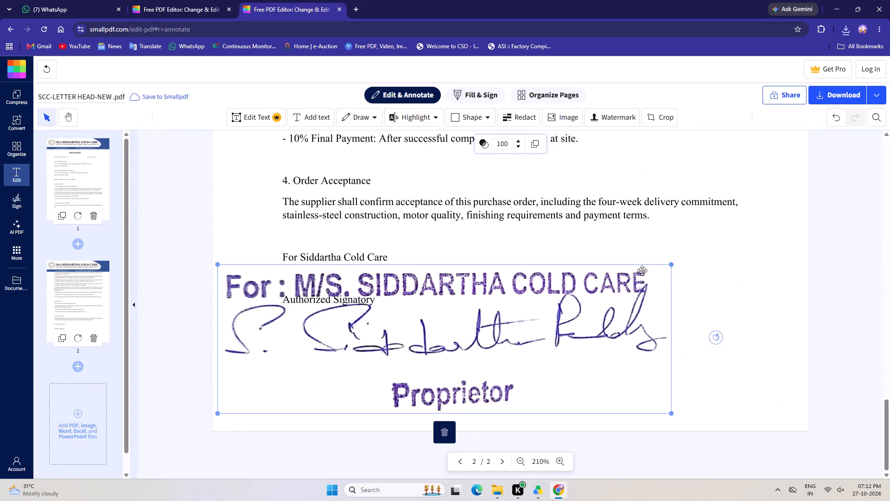
left_click_drag(642, 270, 368, 322)
left_click_drag(250, 385, 306, 294)
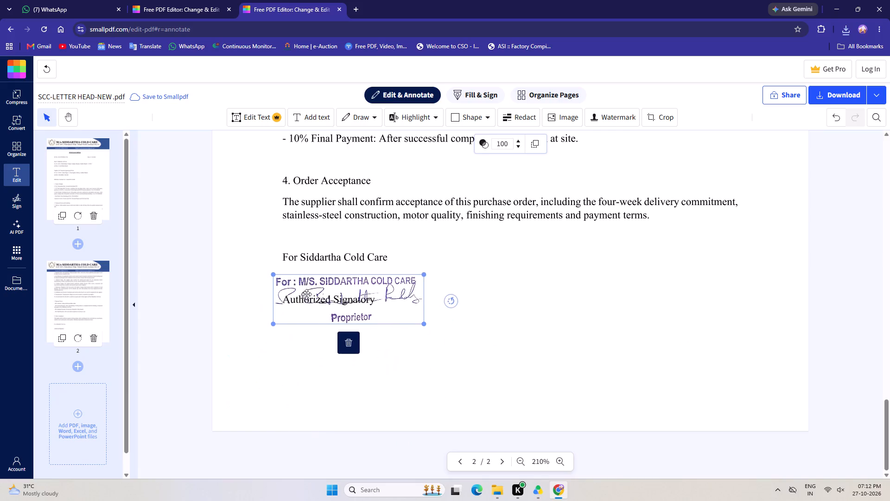
left_click_drag(306, 294, 308, 286)
Download the signed Sri Vinayaka order PDF and check its PO number on page 1.
left_click(823, 93)
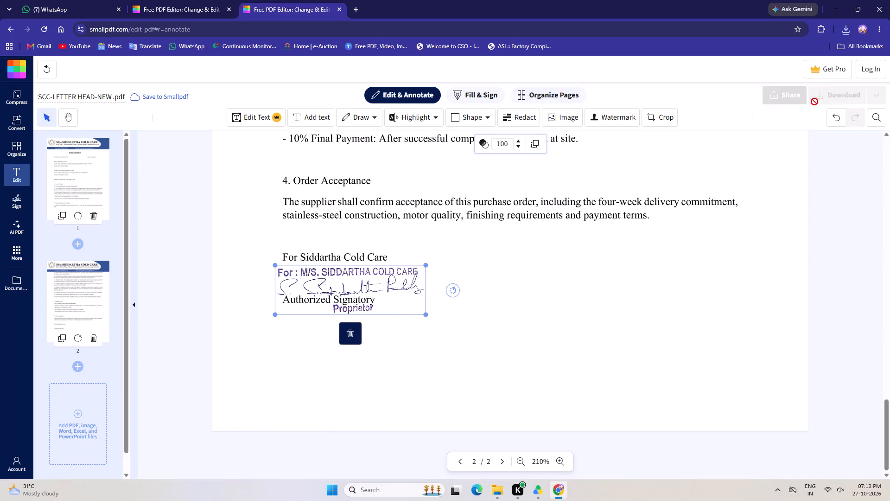
scroll(580, 241, "up", 10)
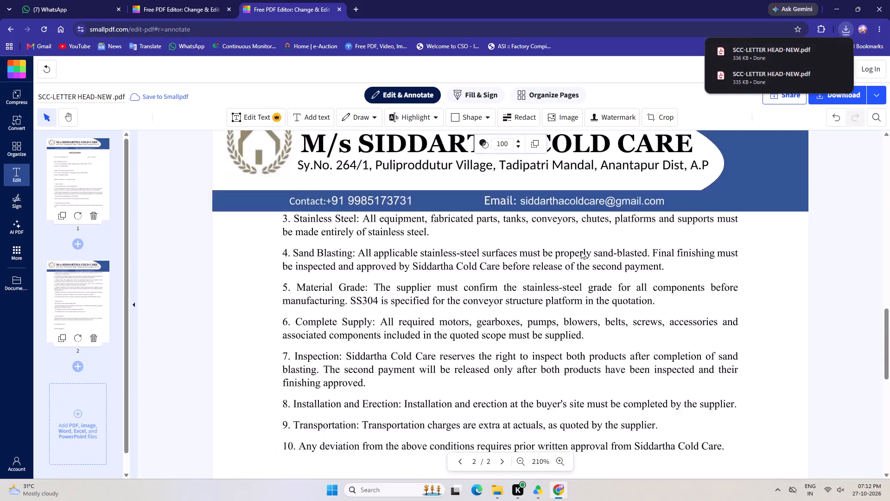
scroll(581, 251, "up", 15)
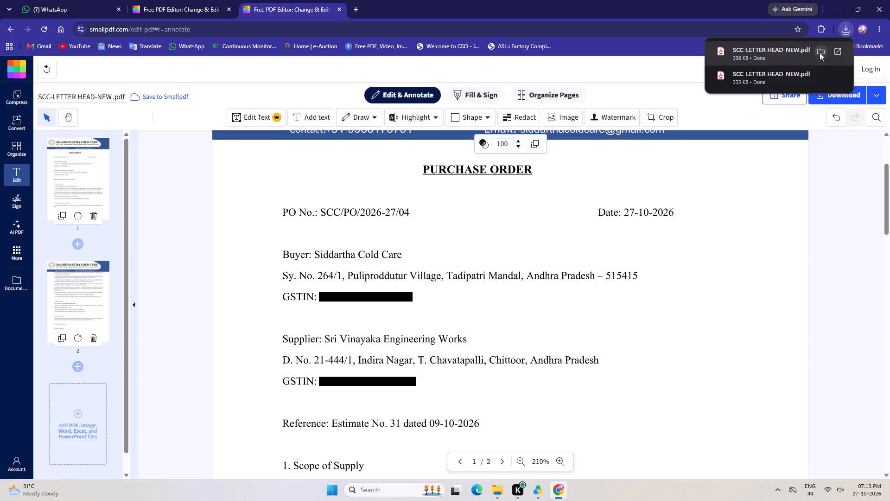
Show the newly downloaded SCC-LETTER HEAD-NEW PDF in the Downloads folder and rename it SCC-VINAYAKA ENG PO.No.04.
left_click(820, 52)
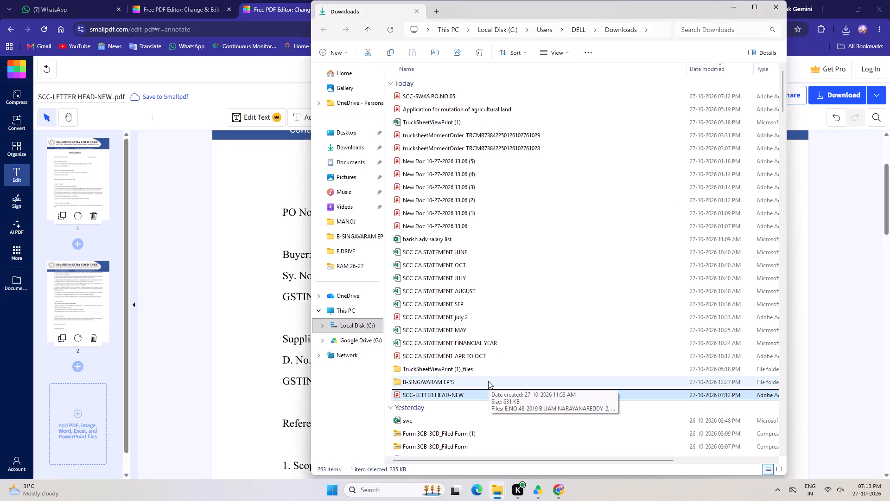
key("F2")
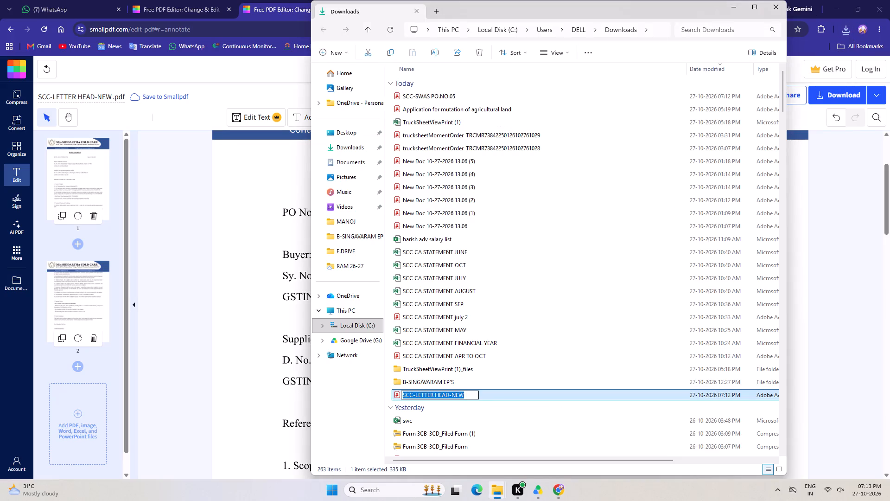
key("Right")
key("ctrl+shift+Left")
key("ctrl+shift+Left")
key("ctrl+shift+Left")
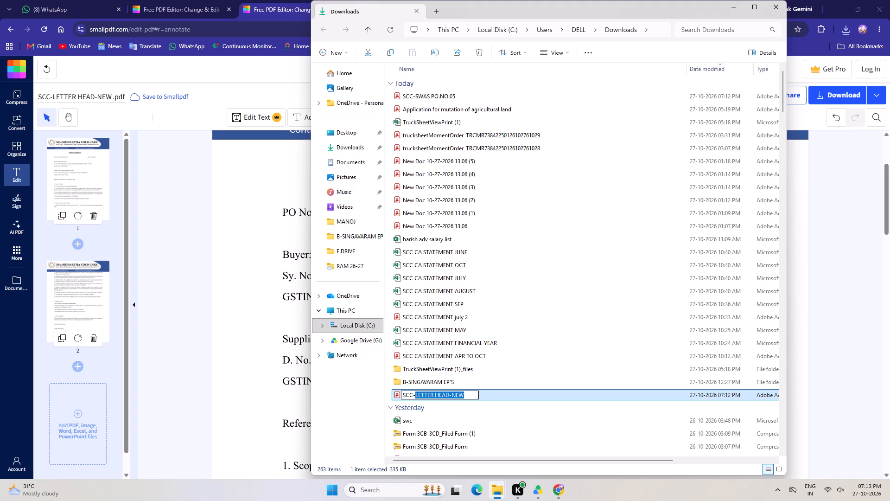
type("VINAYAKA ENG")
key("space")
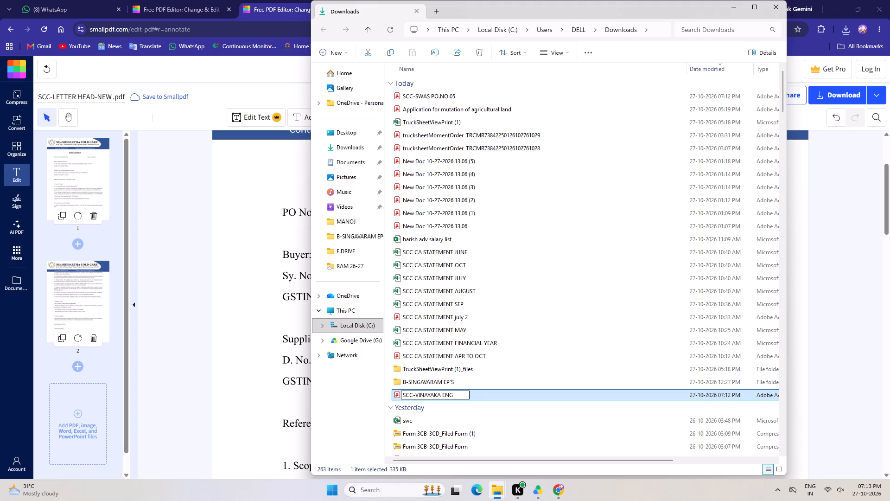
key("p")
type(">O.")
type("nO")
key("BackSpace")
key("BackSpace")
type("No")
type(".04")
key("Return")
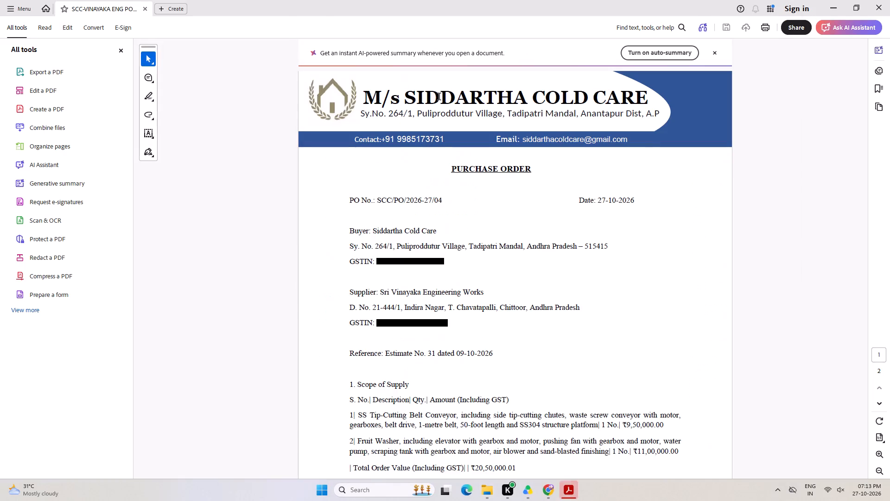
Check the signature block on page 2 of SCC-VINAYAKA ENG PO.No.04 in Adobe Acrobat and close it.
scroll(569, 232, "down", 19)
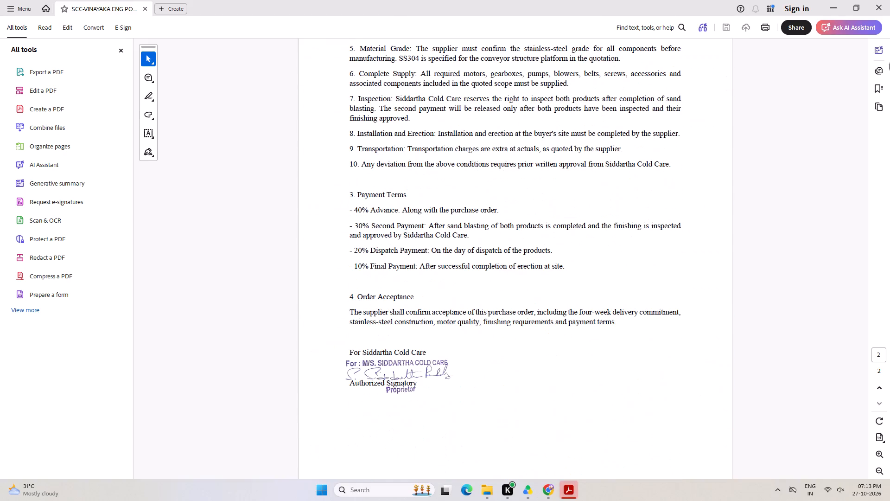
left_click(884, 2)
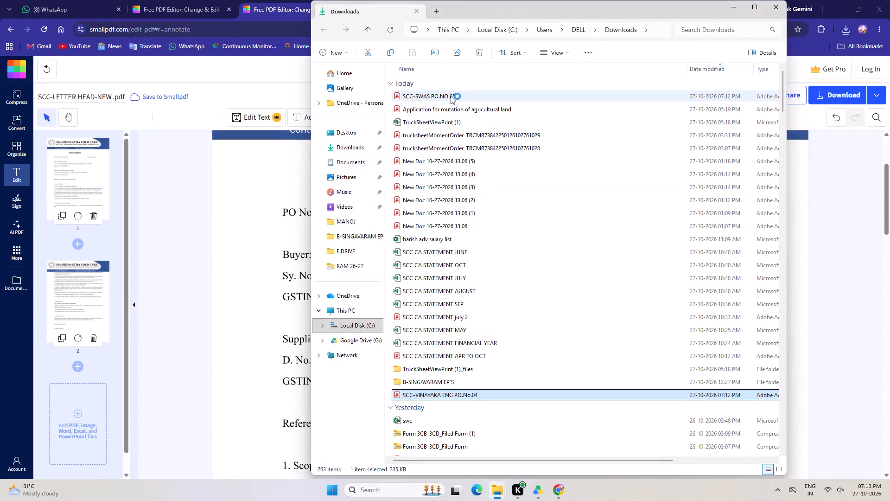
Select SCC-SWAS PO.NO.05 together with SCC-VINAYAKA ENG PO.No.04 in the Downloads folder.
left_click(451, 95, "ctrl")
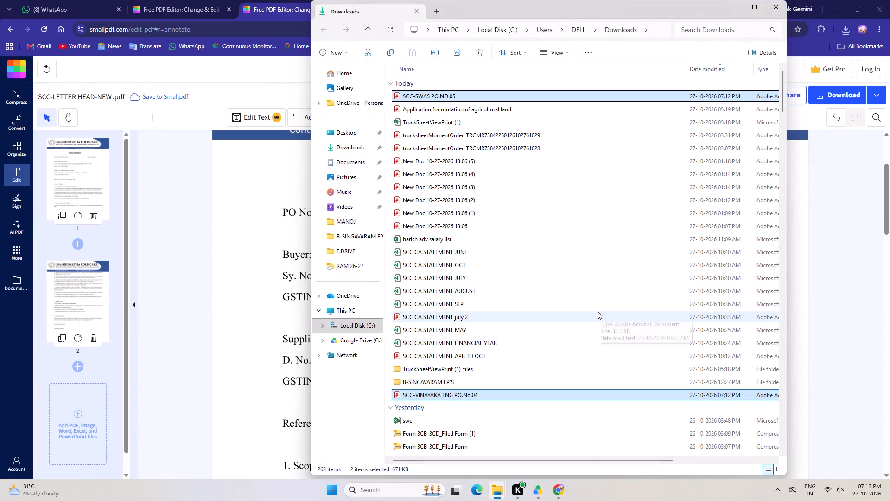
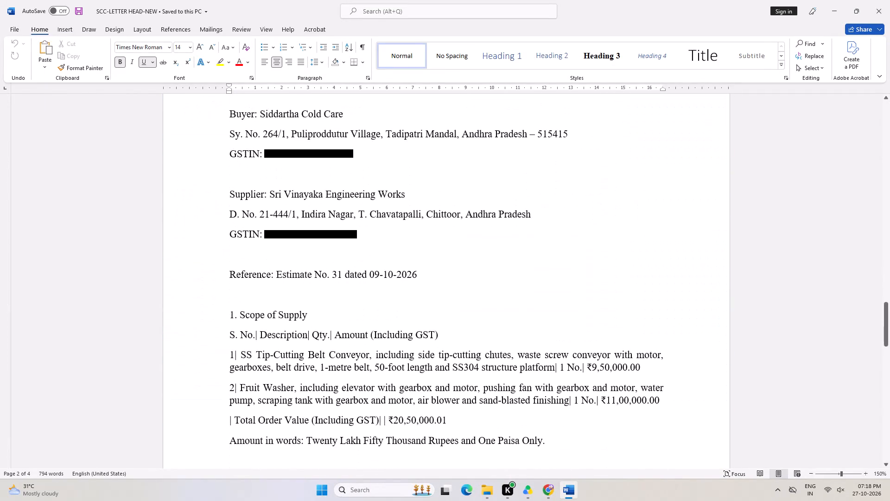
In the SCC-LETTER HEAD-NEW Word document, correct the Sri Vinayaka order's Total Order Value to ₹20,50,000.00.
scroll(311, 240, "down", 10)
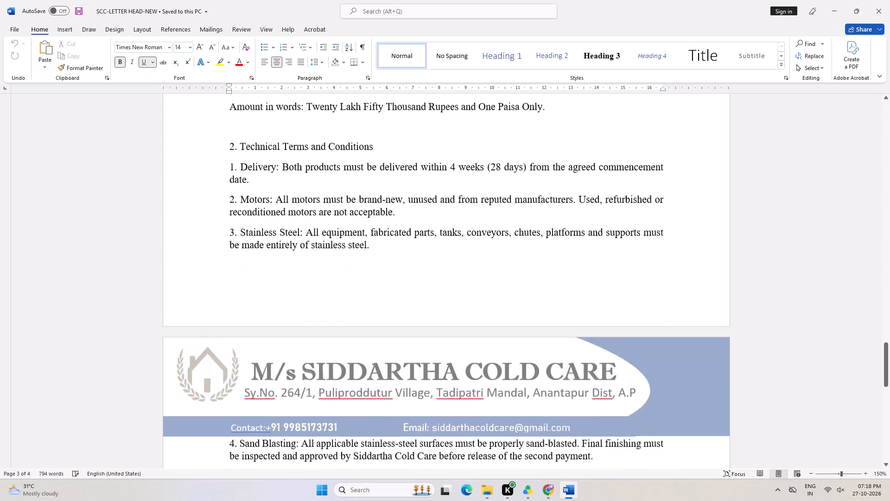
scroll(367, 222, "up", 4)
left_click(441, 217)
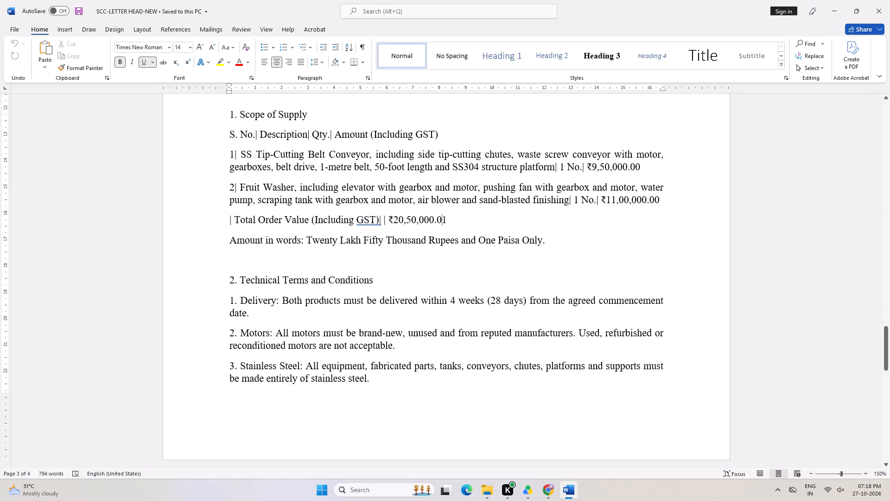
key("Delete")
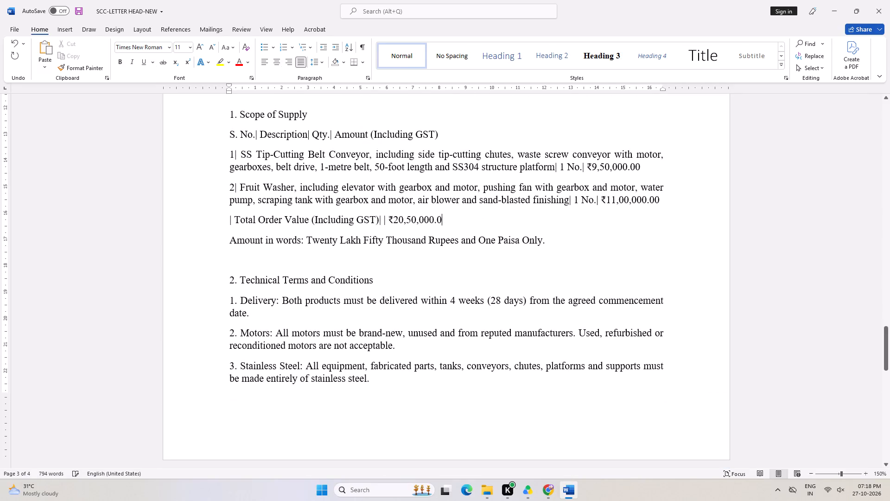
key("0")
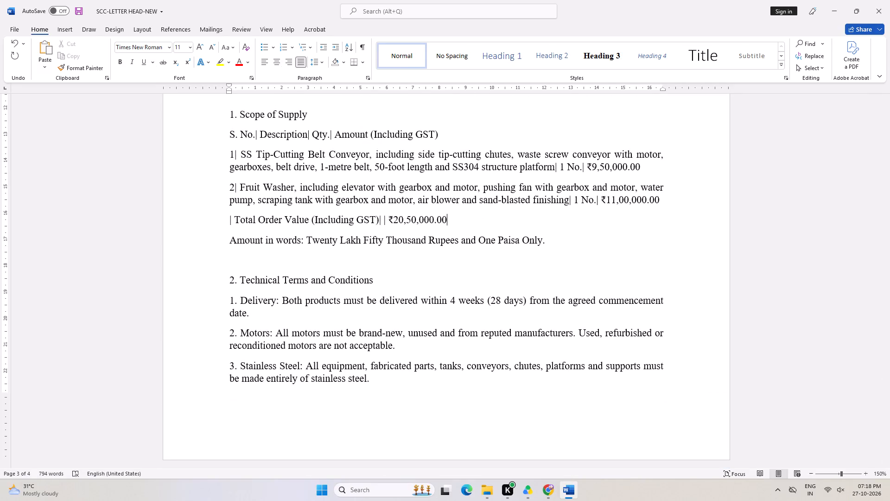
left_click(463, 275)
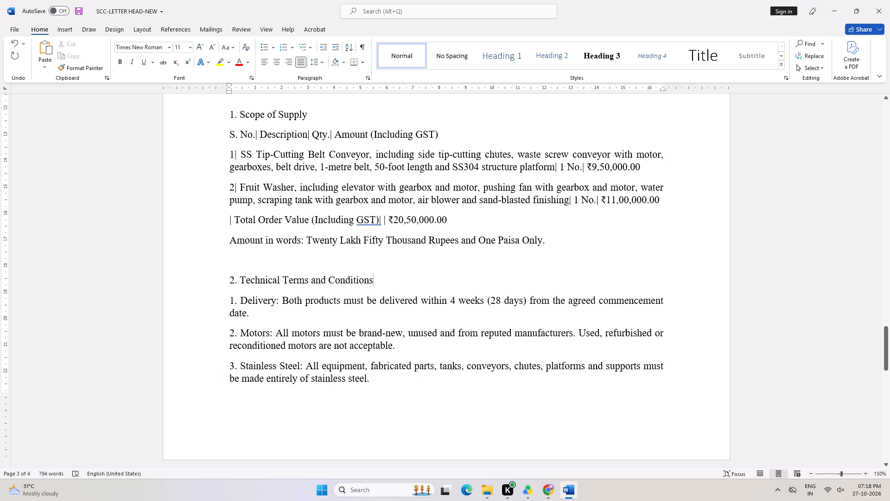
Delete "and One Paisa" from the amount in words below the Total Order Value and save the document.
left_click(513, 241)
key("Left")
key("Left")
key("Left")
key("Left")
key("Left")
key("Left")
key("Left")
key("Left")
key("Left")
key("Left")
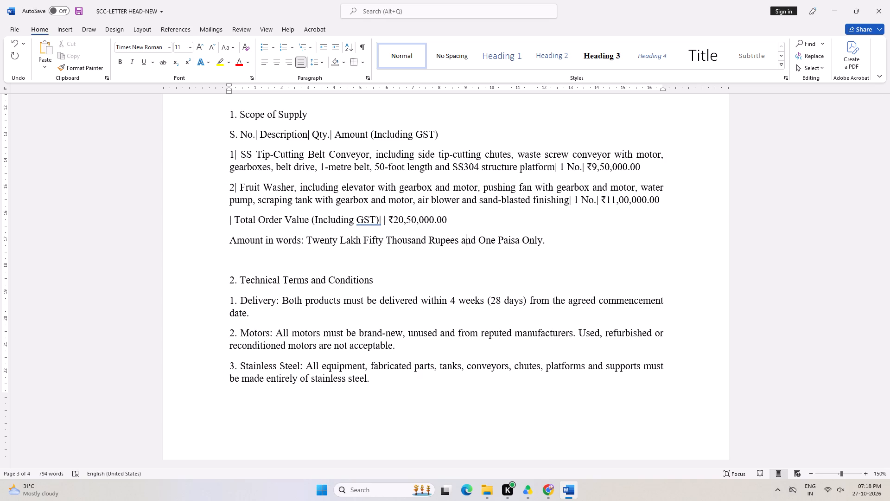
key("Left")
key("Delete")
key("Delete")
key("Delete")
key("Delete")
key("Delete")
key("Delete")
key("Delete")
key("Delete")
key("Delete")
key("Delete")
key("Delete")
key("Delete")
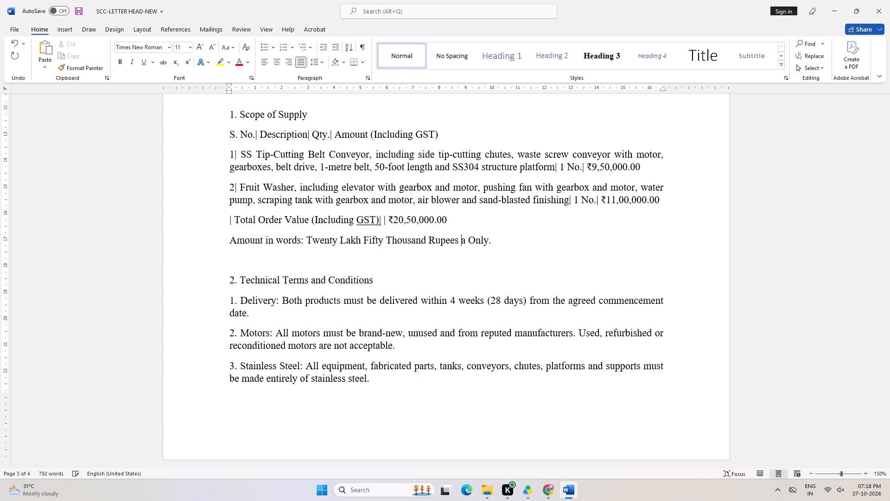
key("Delete")
key("Delete")
key("ctrl+s")
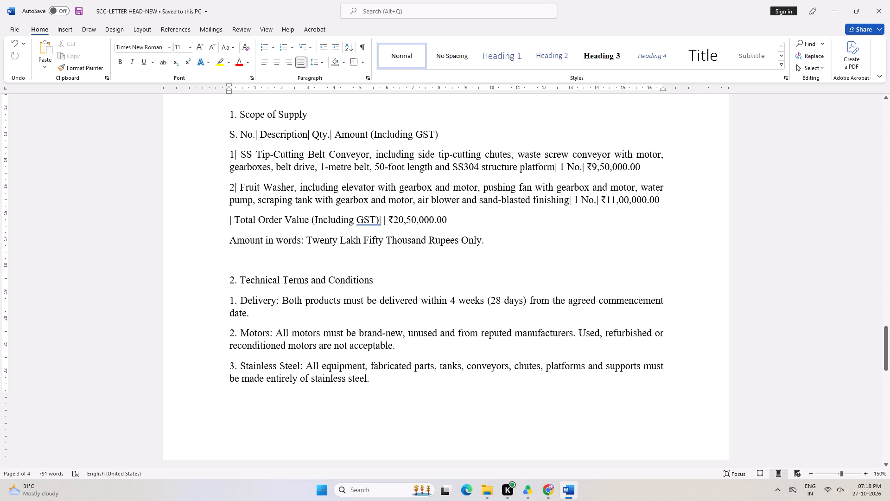
Take a screen snip of the order text beginning at the Total Order Value line.
key("Print")
left_click_drag(222, 212, 223, 212)
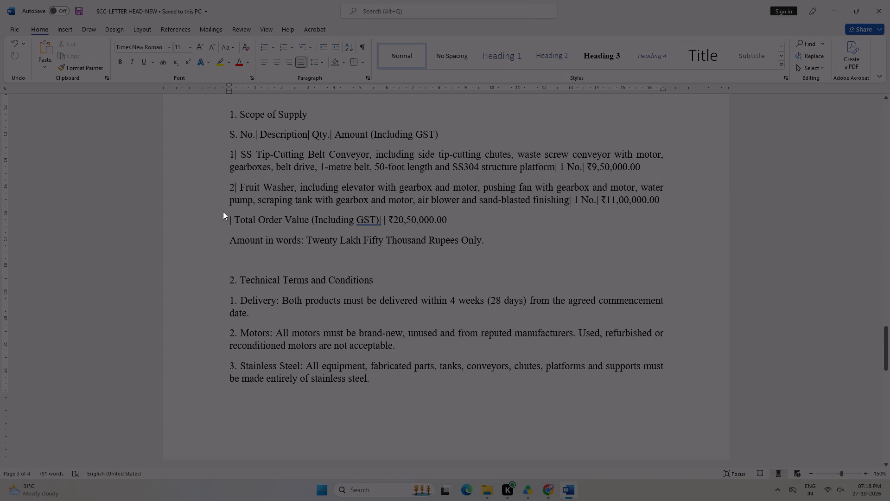
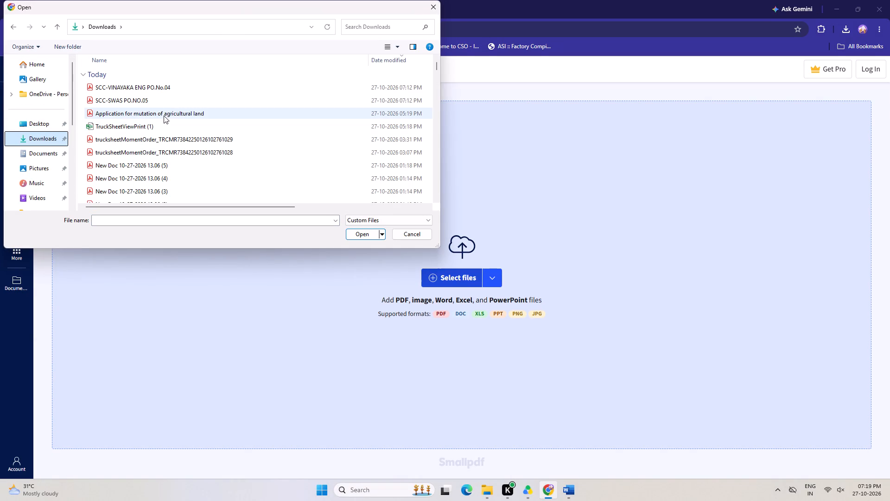
Open the SCC-VINAYAKA ENG PO.No.04 PDF from Downloads in the Smallpdf editor.
double_click(153, 88)
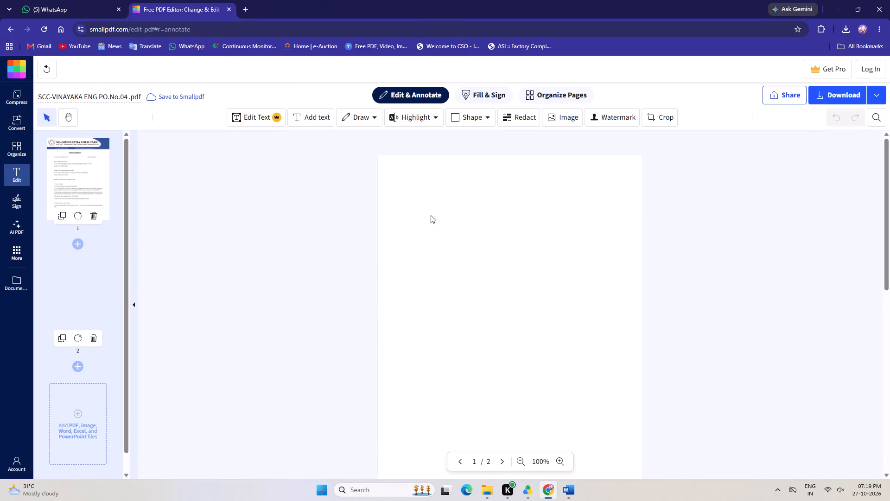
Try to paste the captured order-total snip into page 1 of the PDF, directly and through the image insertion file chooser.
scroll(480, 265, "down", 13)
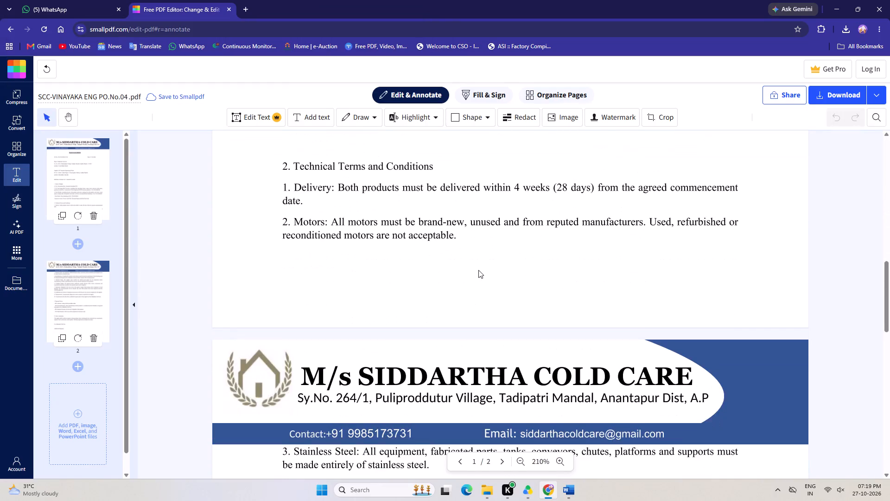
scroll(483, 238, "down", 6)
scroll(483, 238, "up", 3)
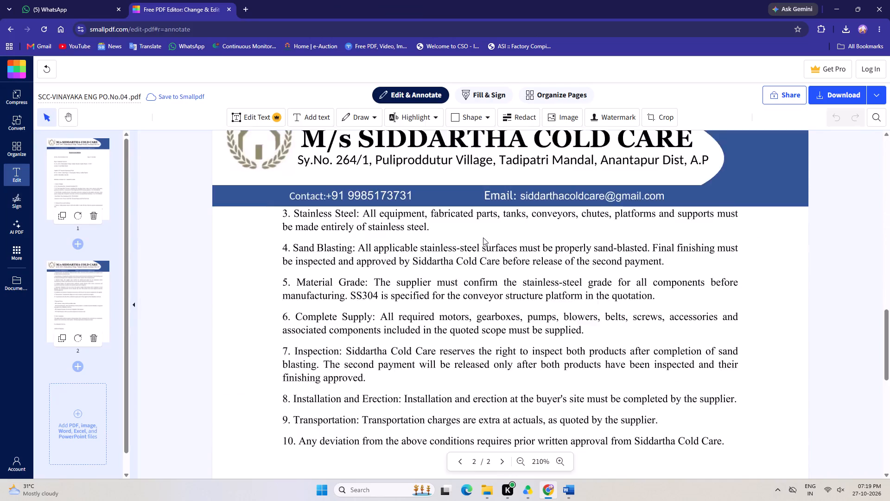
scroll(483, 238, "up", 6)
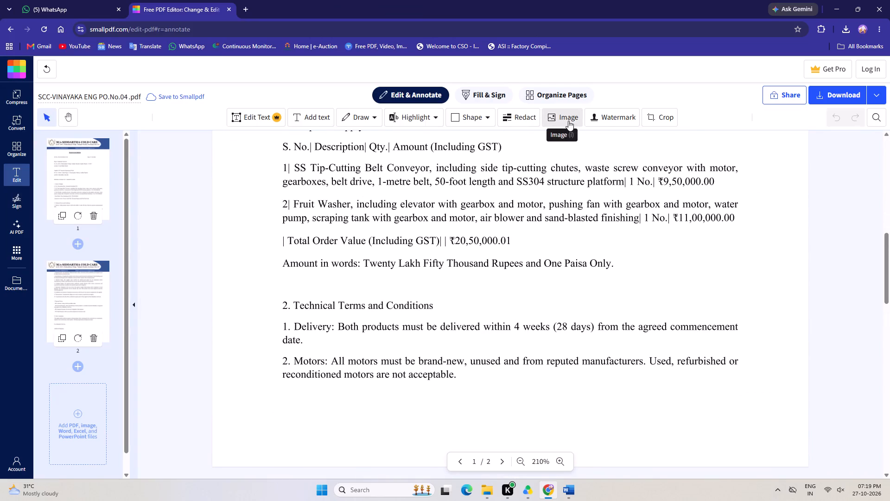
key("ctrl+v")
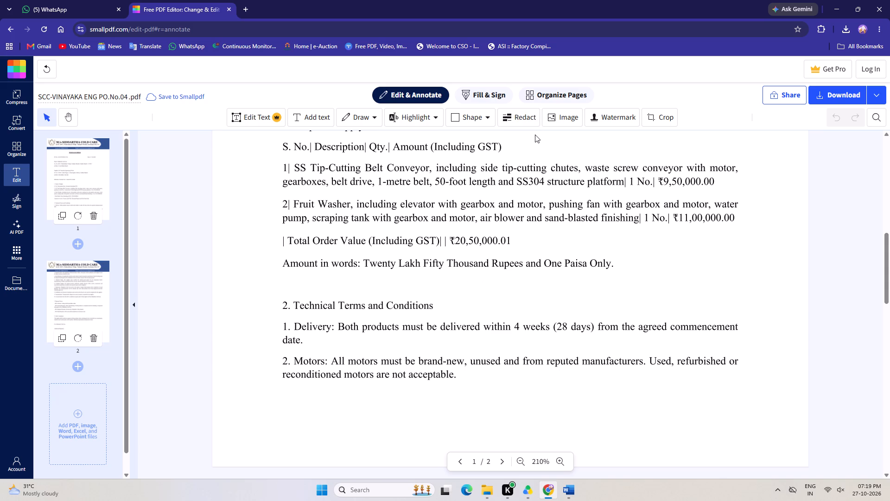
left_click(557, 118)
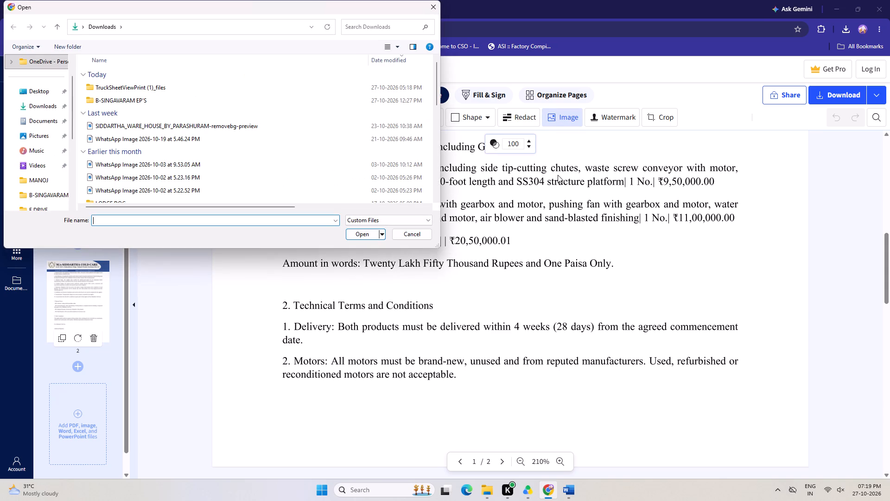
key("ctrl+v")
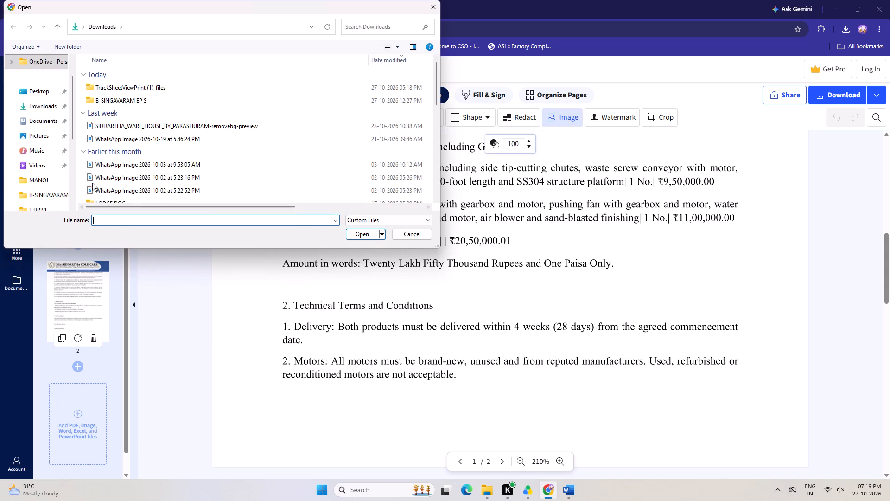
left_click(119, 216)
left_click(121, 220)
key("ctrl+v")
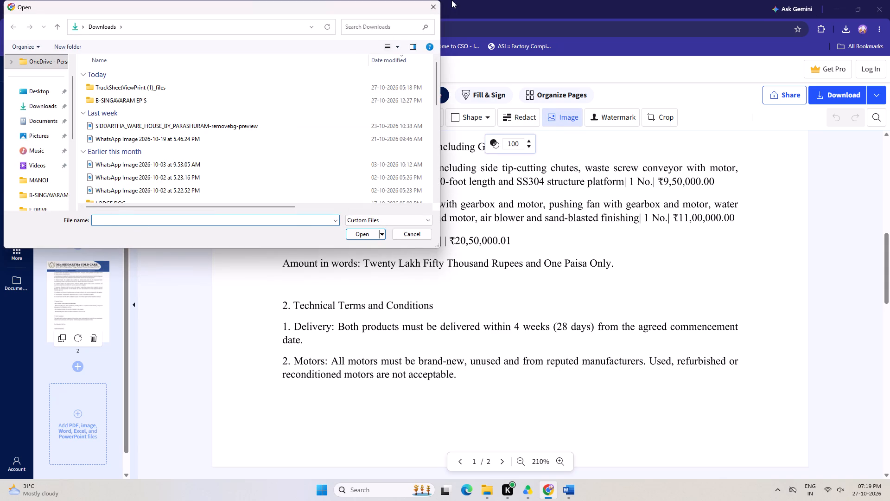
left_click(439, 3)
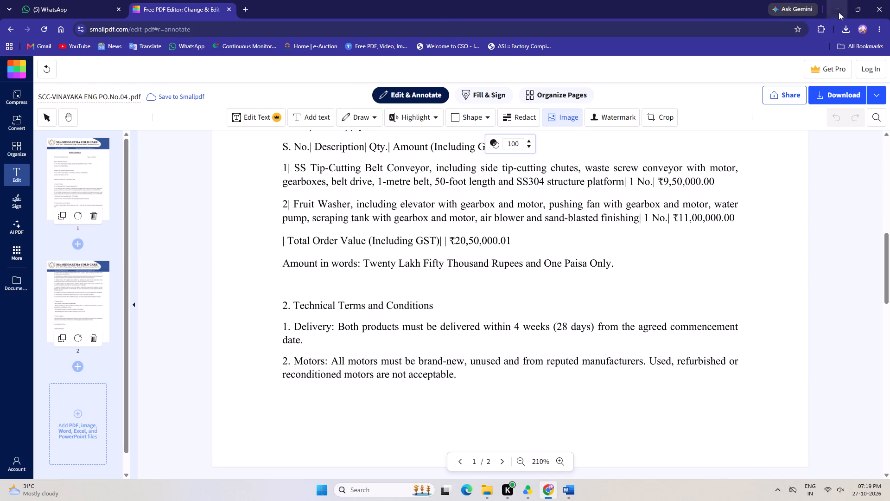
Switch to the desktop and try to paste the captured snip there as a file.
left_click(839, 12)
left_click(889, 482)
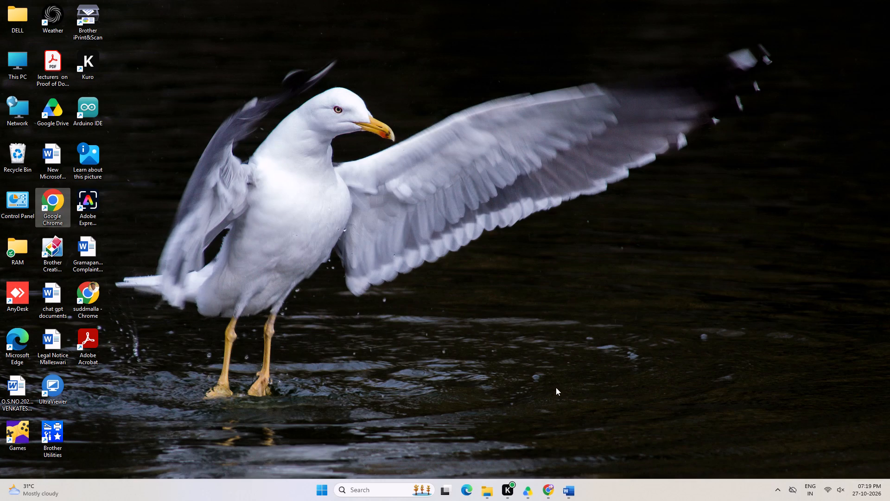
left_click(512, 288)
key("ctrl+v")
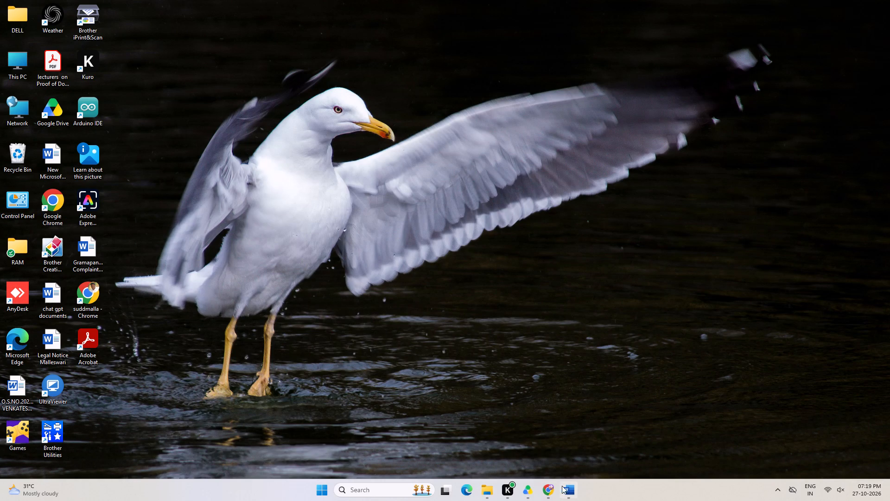
Switch to the Word document and take a screen snip of the Total Order Value and Amount in words lines.
left_click(569, 492)
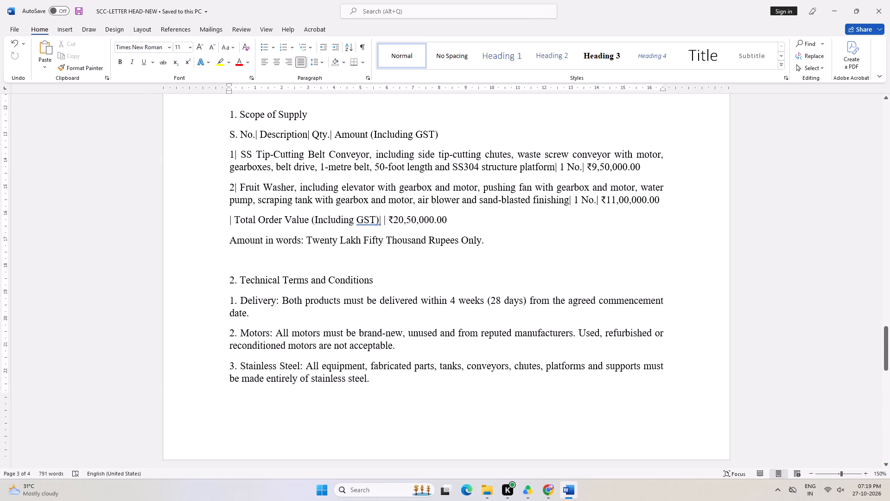
key("Print")
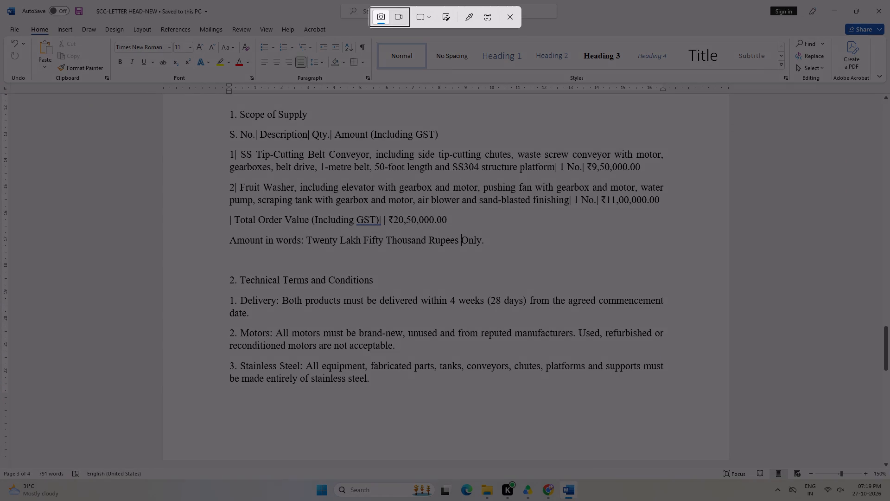
left_click_drag(228, 212, 484, 260)
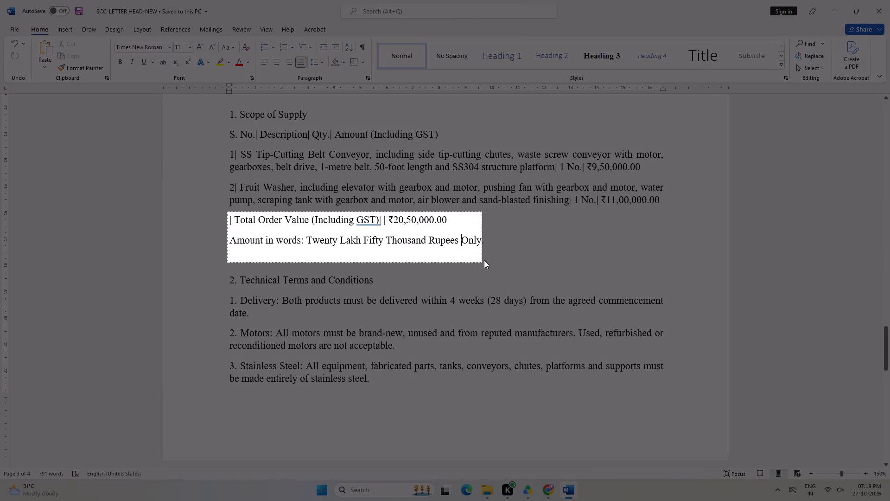
left_click_drag(484, 260, 492, 250)
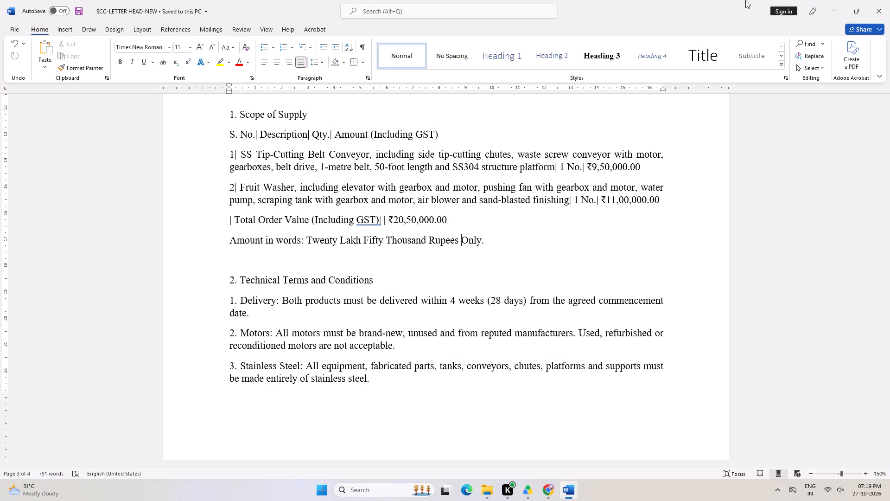
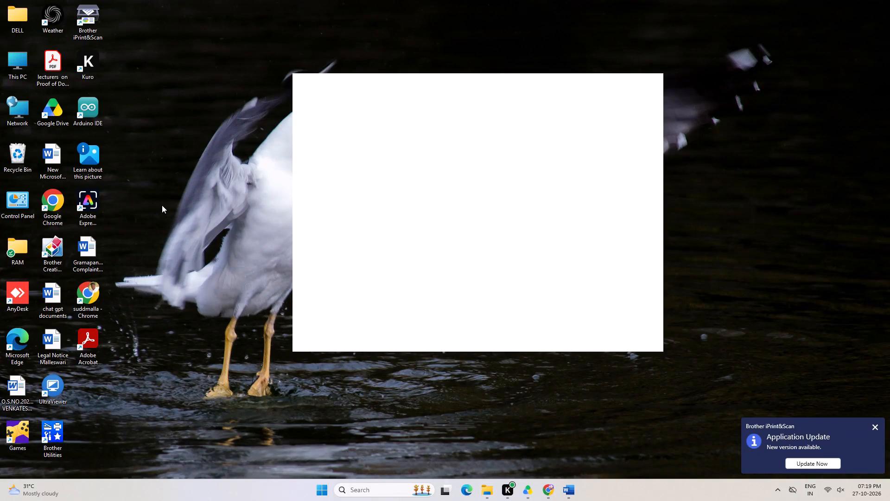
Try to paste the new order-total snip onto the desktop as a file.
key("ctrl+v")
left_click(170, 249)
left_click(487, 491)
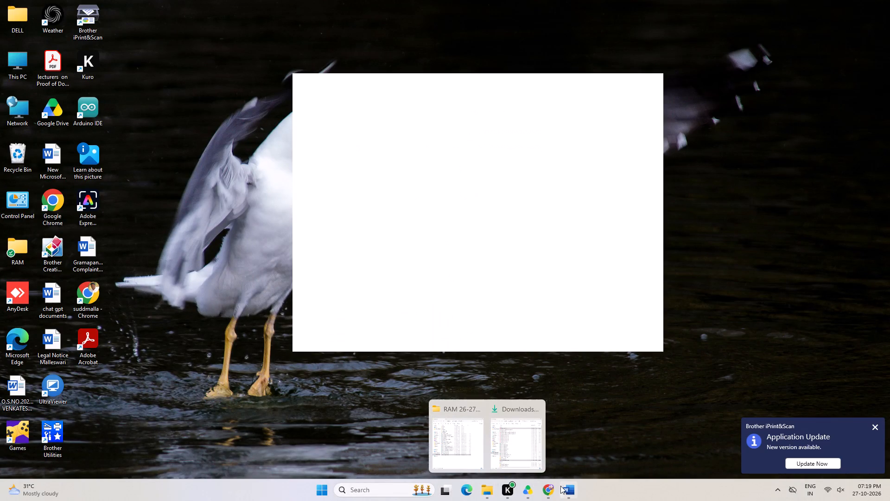
Switch to the Word document, paste the snip after the Stainless Steel clause, and cut it back out as a picture.
left_click(567, 494)
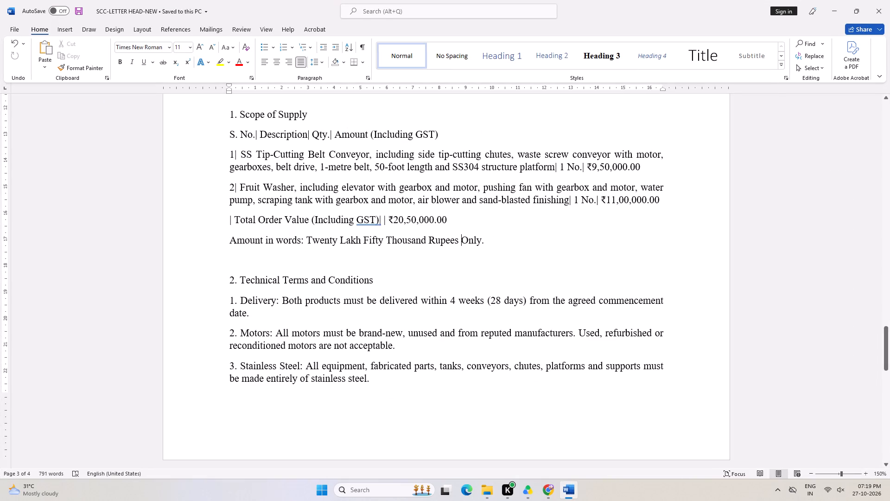
left_click(509, 430)
key("ctrl+v")
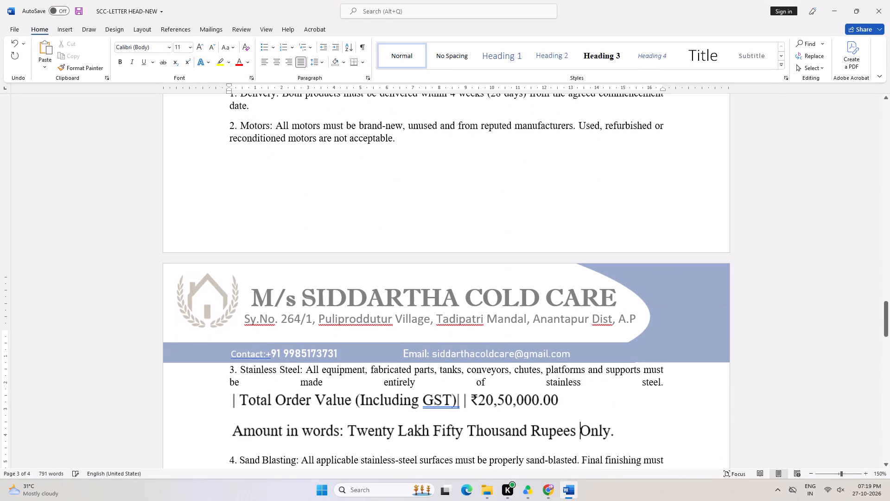
scroll(436, 395, "down", 2)
left_click(340, 340)
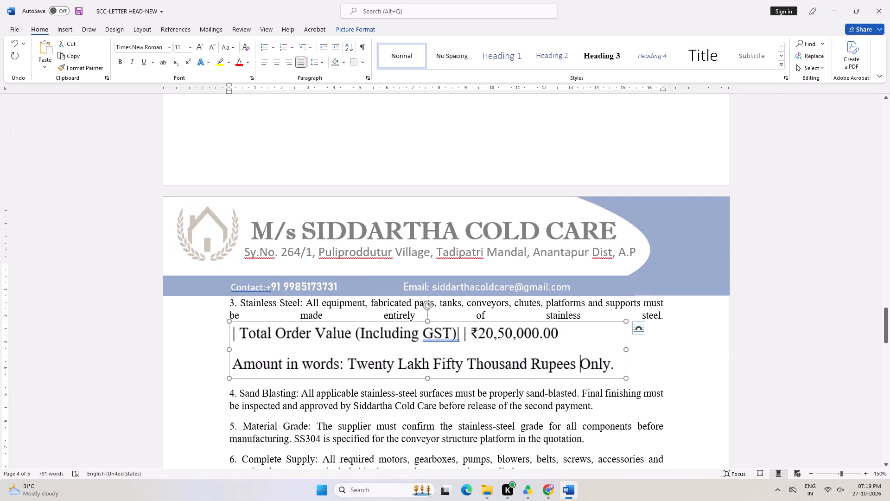
key("ctrl+x")
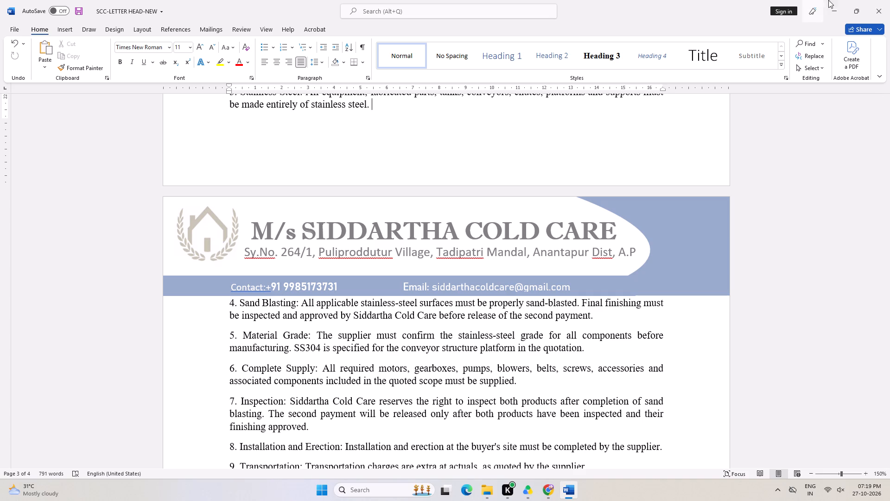
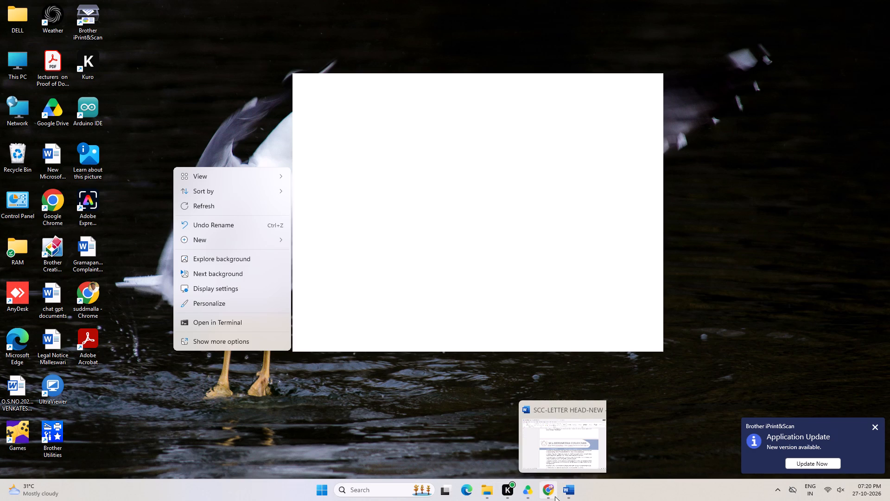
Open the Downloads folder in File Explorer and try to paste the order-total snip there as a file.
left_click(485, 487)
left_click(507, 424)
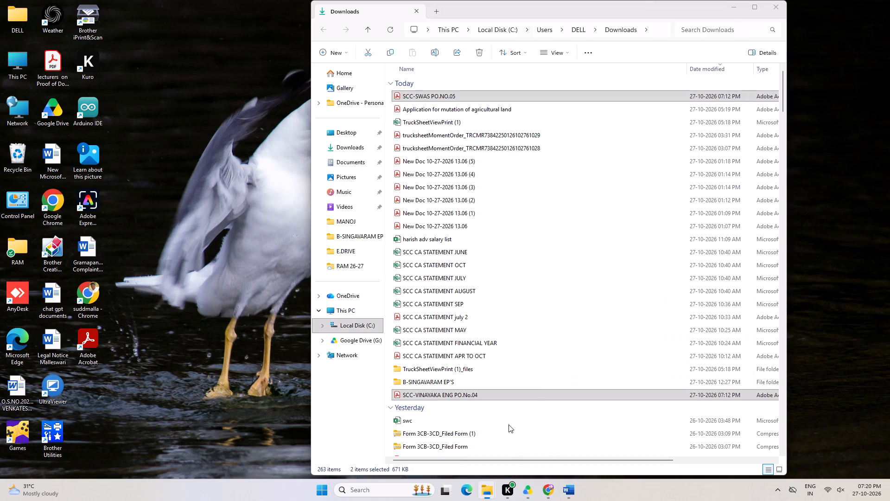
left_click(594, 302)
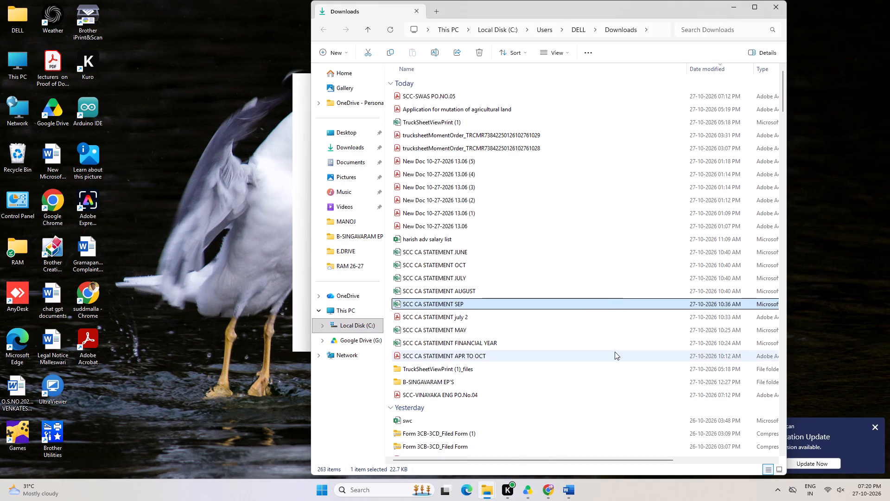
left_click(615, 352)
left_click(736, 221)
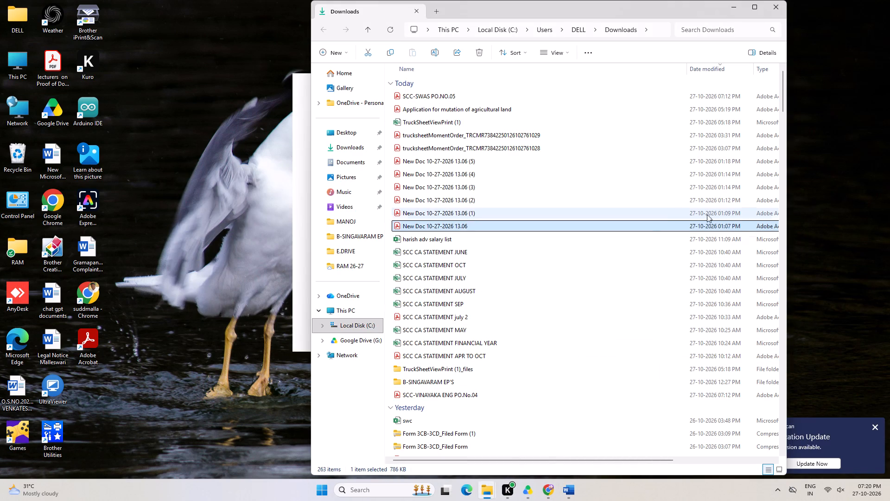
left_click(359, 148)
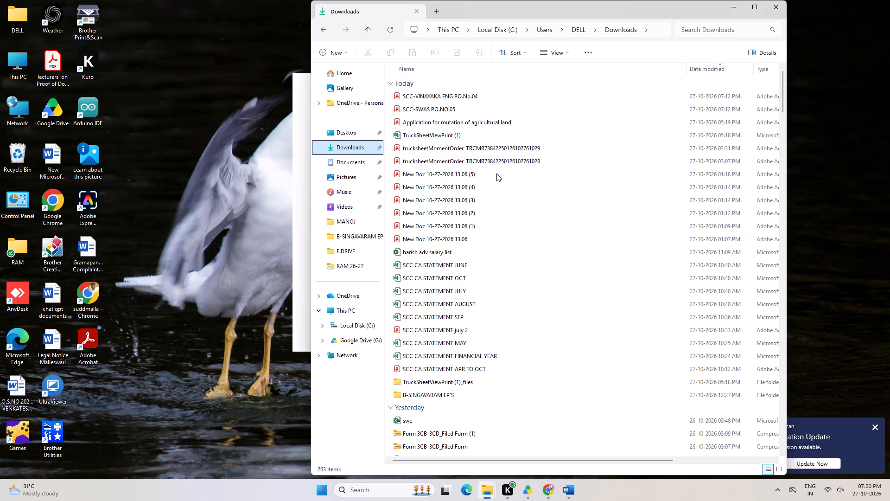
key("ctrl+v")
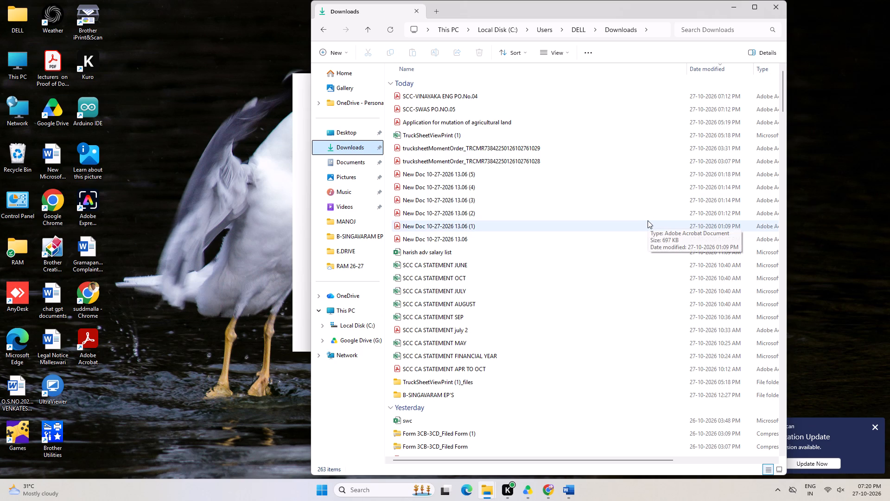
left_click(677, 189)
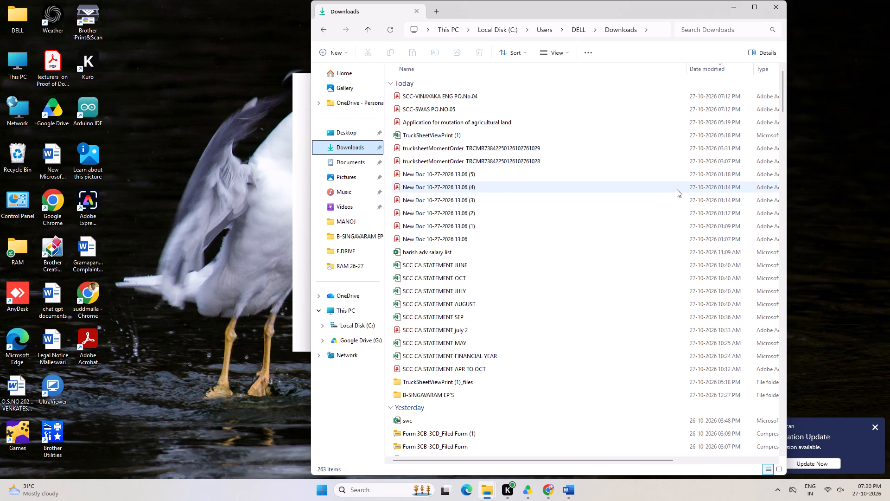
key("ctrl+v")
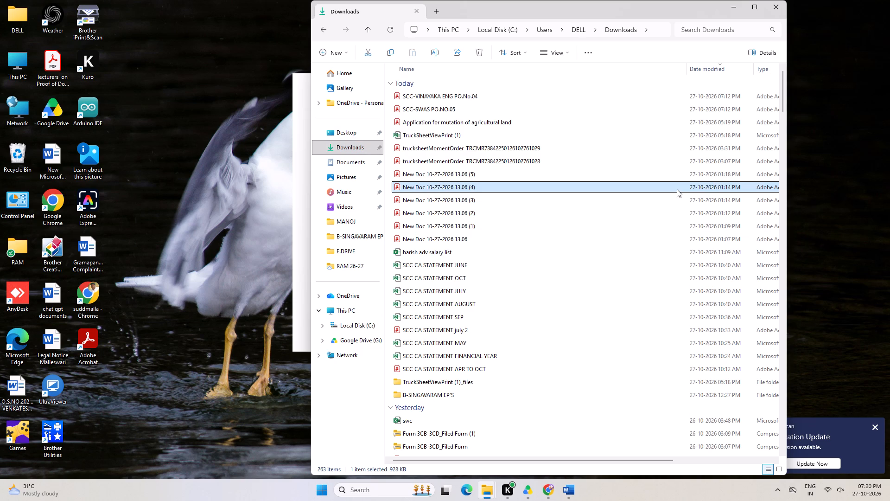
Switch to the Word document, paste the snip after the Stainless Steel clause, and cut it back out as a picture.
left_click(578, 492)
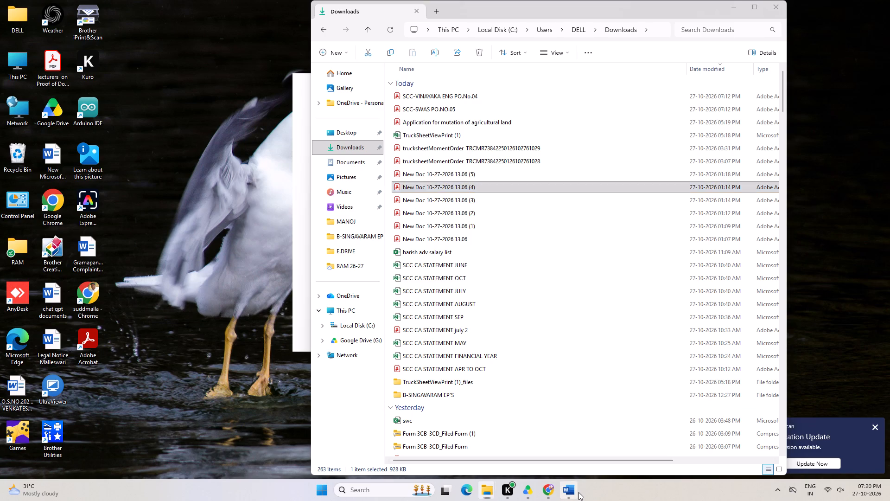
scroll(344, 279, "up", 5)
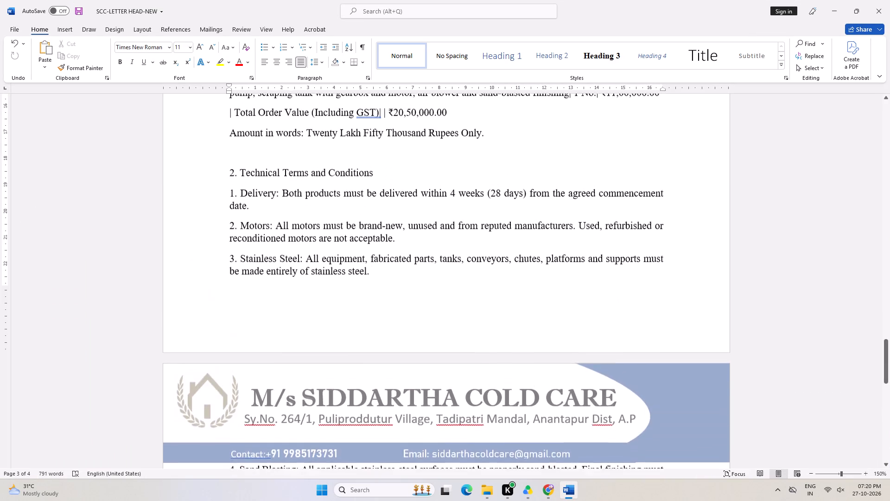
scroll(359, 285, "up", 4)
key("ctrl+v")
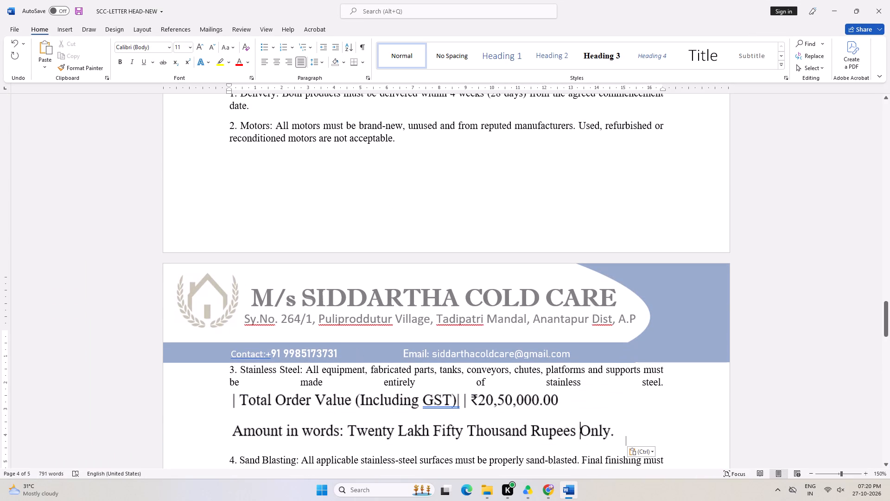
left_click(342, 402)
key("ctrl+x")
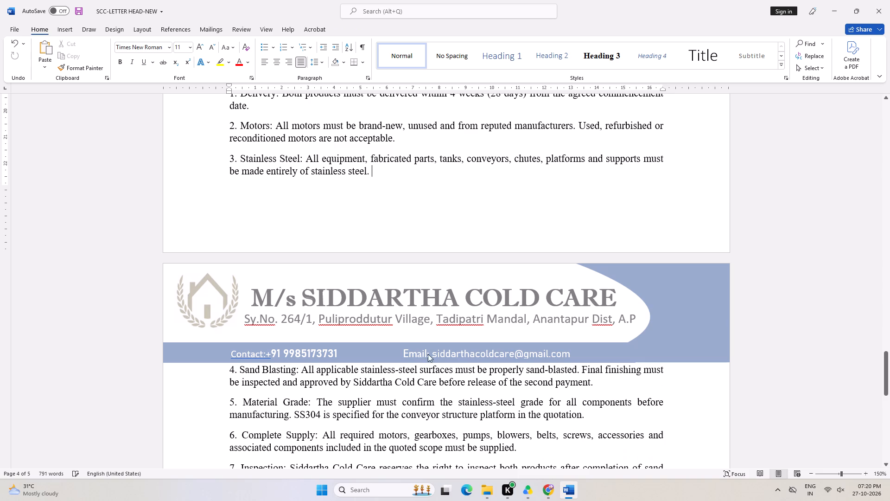
Save the SCC-LETTER HEAD-NEW document and close Word.
key("ctrl+s")
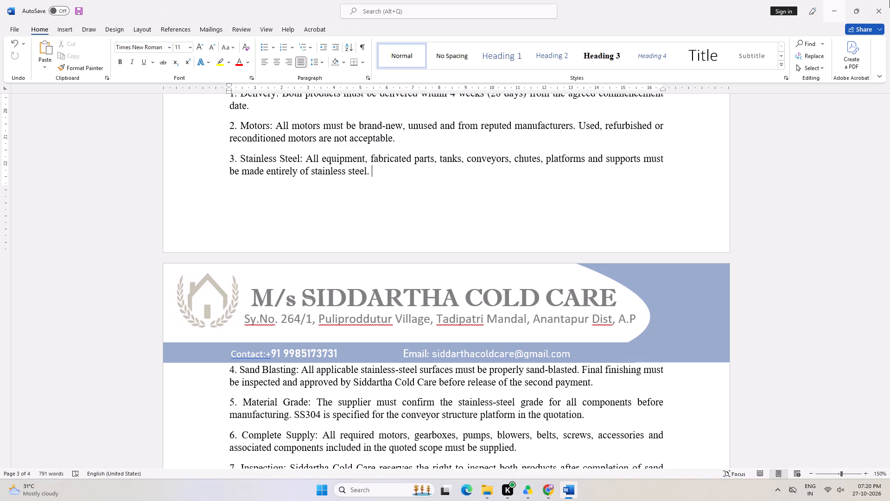
left_click(889, 0)
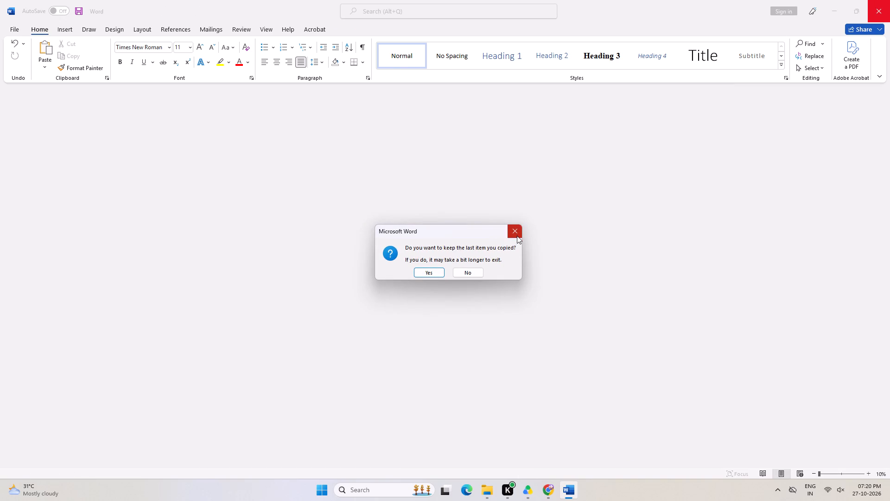
left_click(517, 233)
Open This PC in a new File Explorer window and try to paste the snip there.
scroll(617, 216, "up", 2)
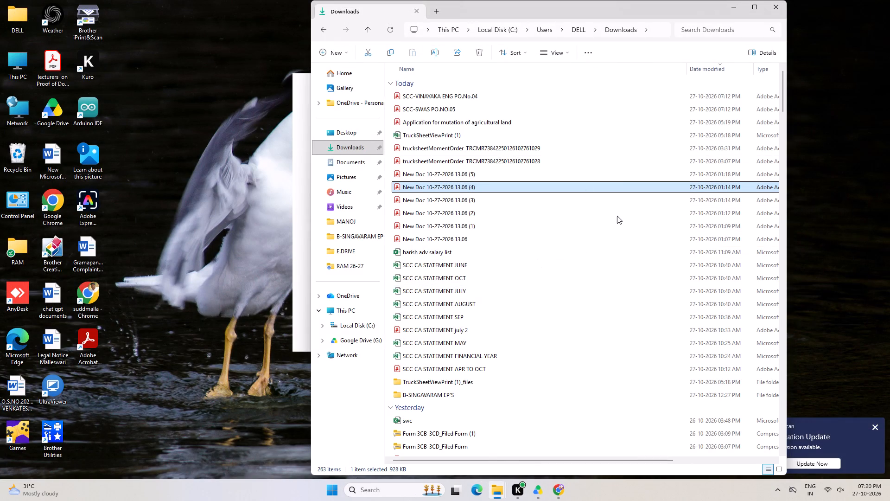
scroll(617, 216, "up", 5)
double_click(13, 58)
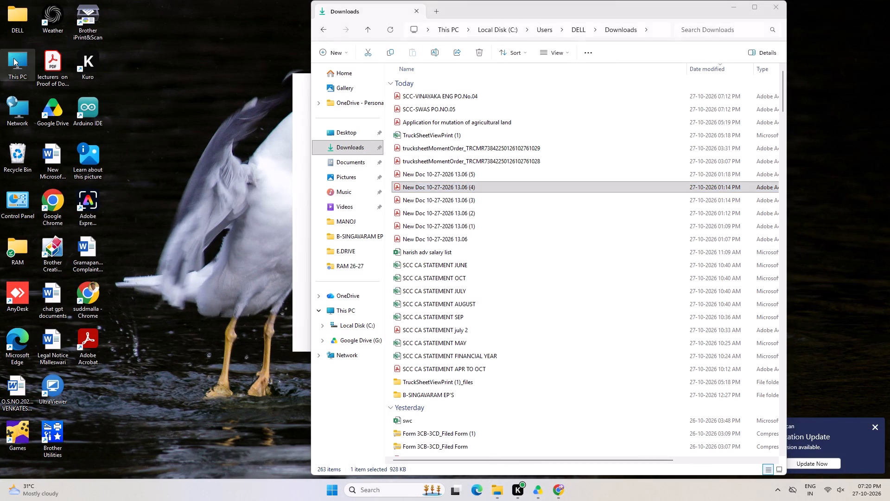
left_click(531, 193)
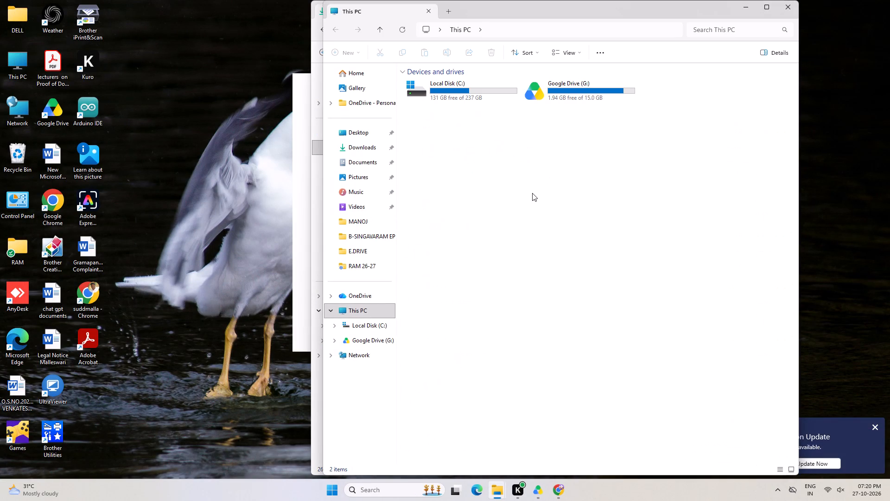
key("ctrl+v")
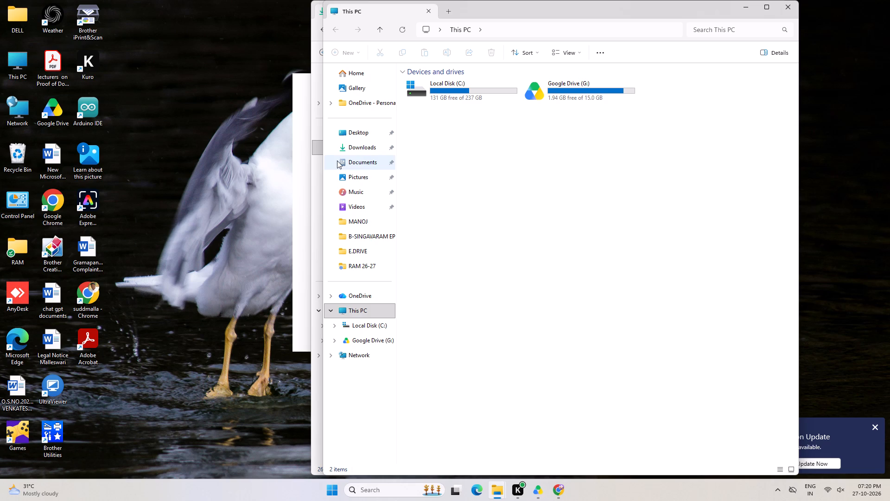
Look for the saved order-total snip in the Documents subfolders and in the Gallery, selecting the first snip there.
left_click(352, 162)
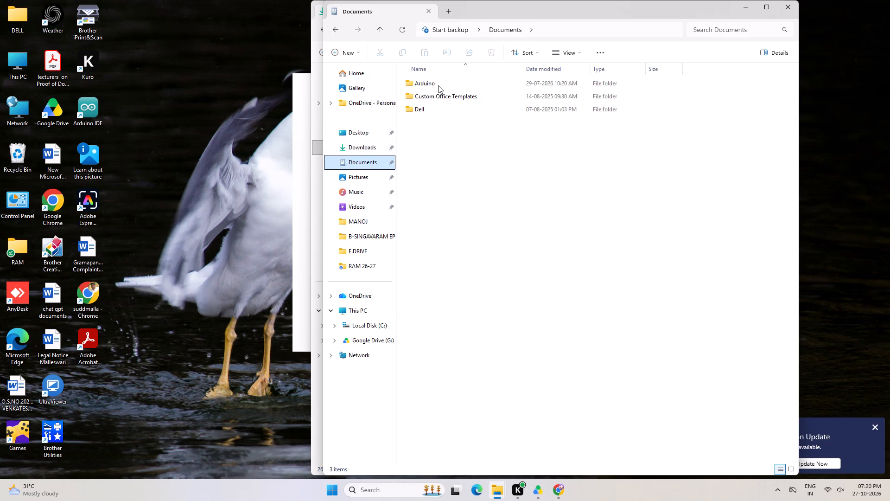
double_click(435, 107)
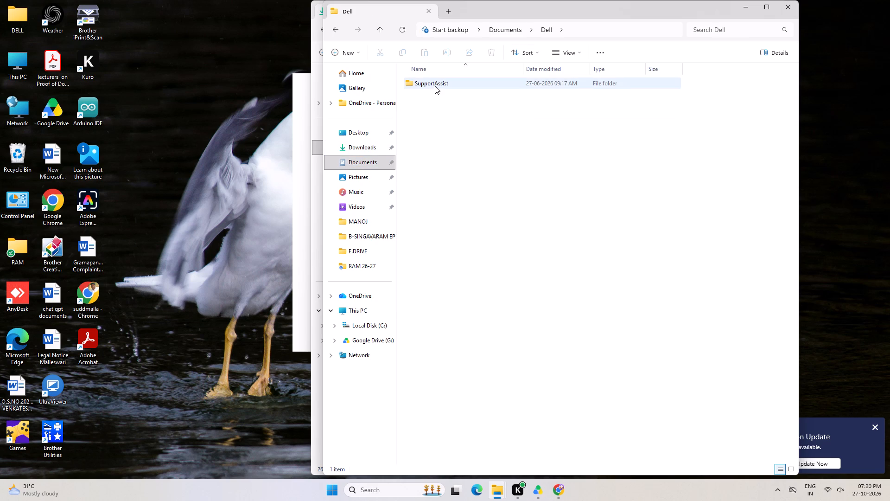
left_click(337, 29)
double_click(451, 96)
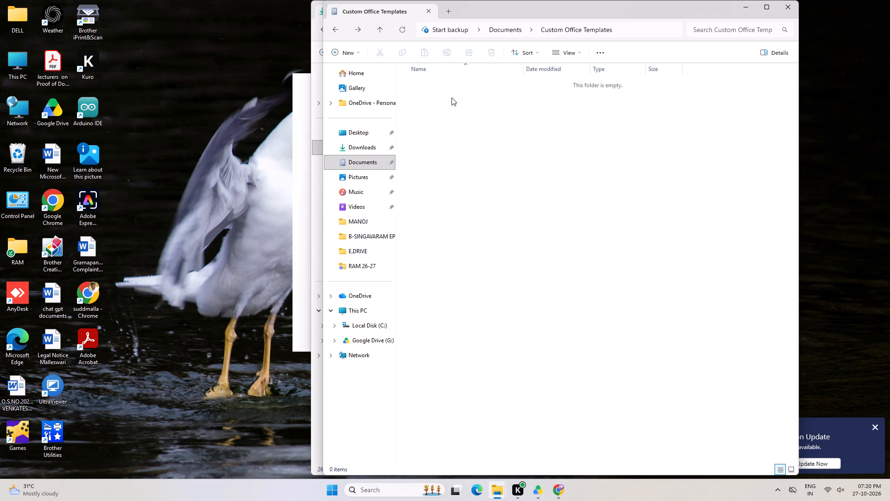
left_click(339, 30)
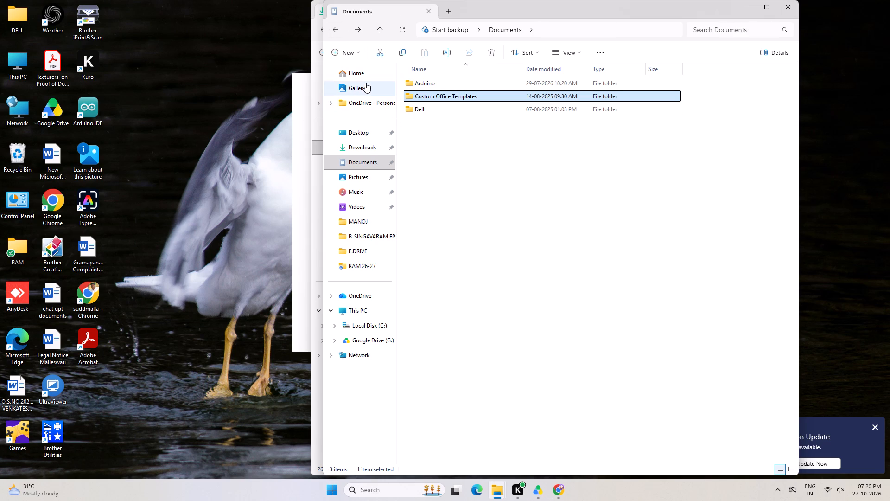
left_click(365, 83)
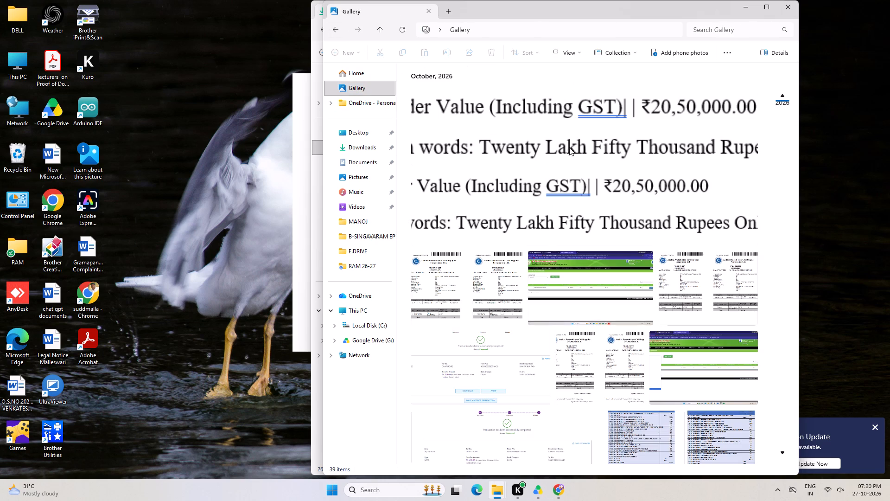
left_click(568, 147)
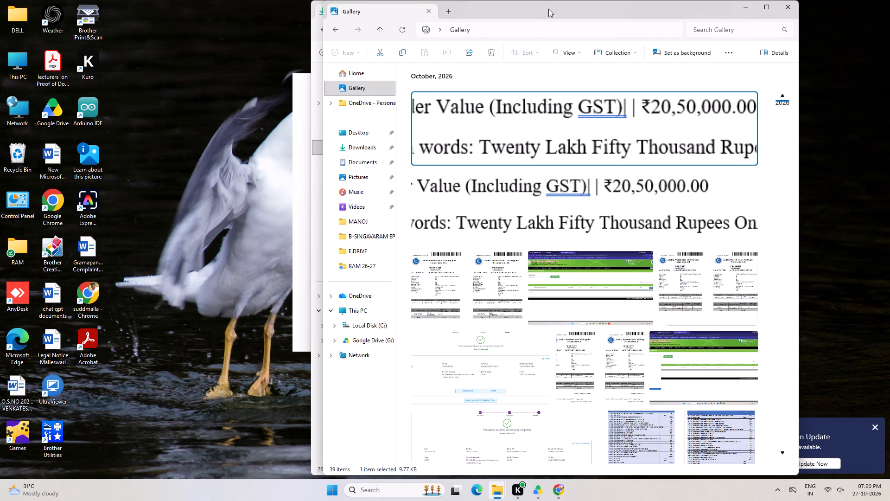
left_click_drag(548, 9, 309, 76)
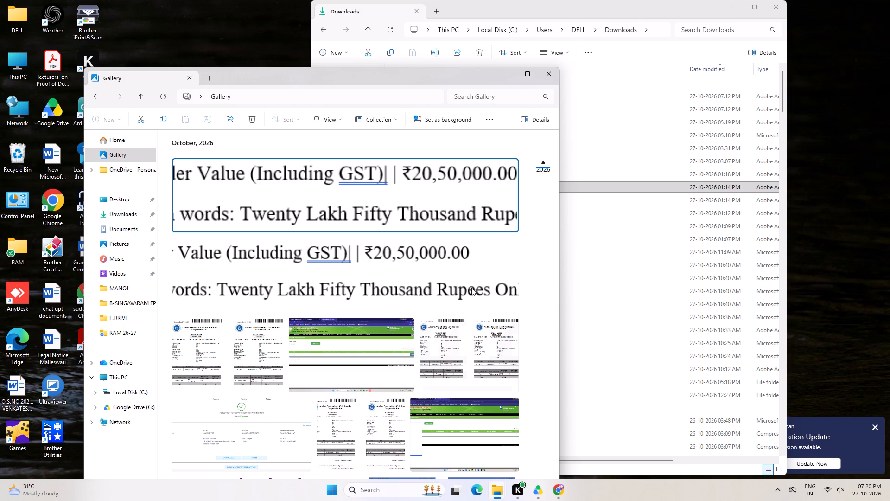
Switch to Smallpdf in Chrome and insert the first Gallery snip as an image over the Vinayaka PDF's order-total and amount-in-words lines.
left_click(556, 488)
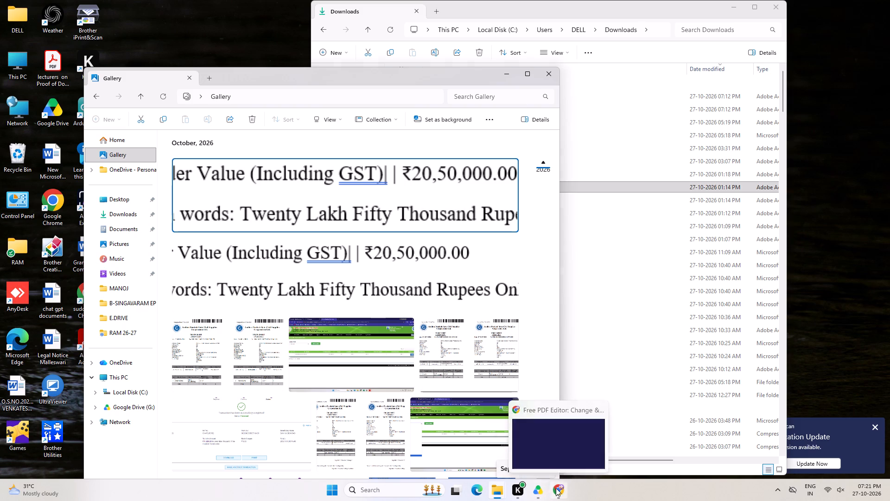
left_click(569, 114)
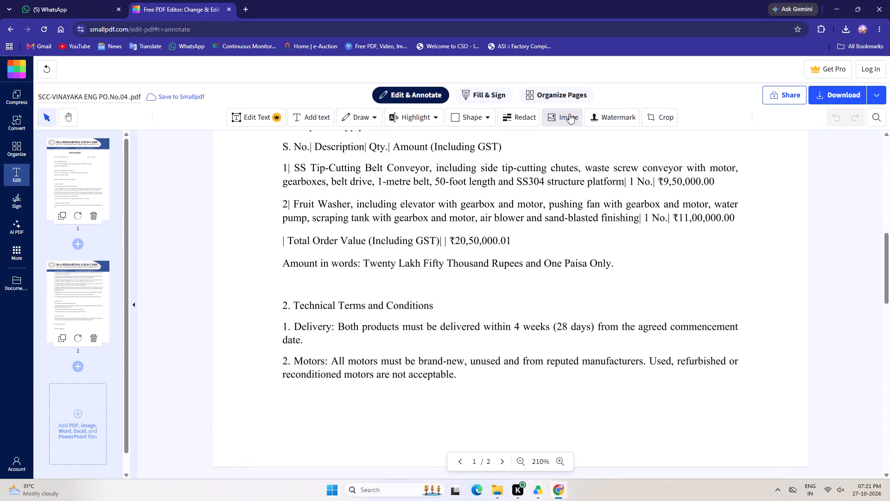
left_click(569, 114)
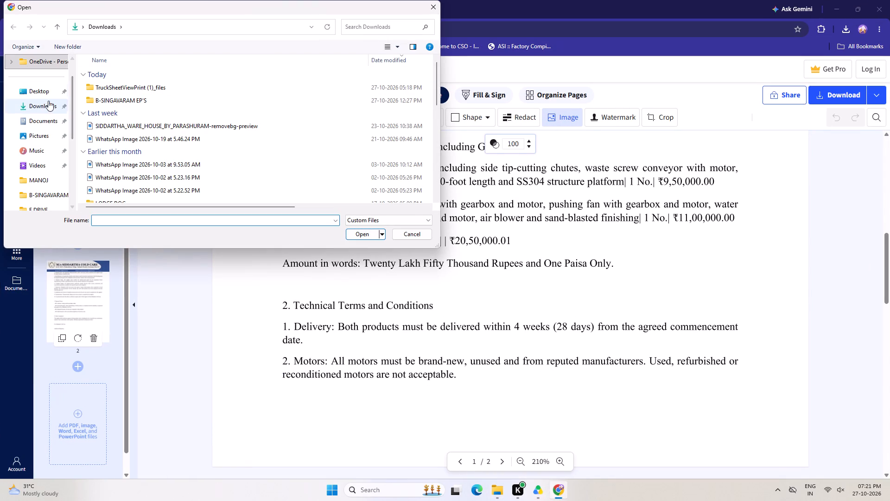
scroll(41, 106, "up", 3)
left_click(40, 80)
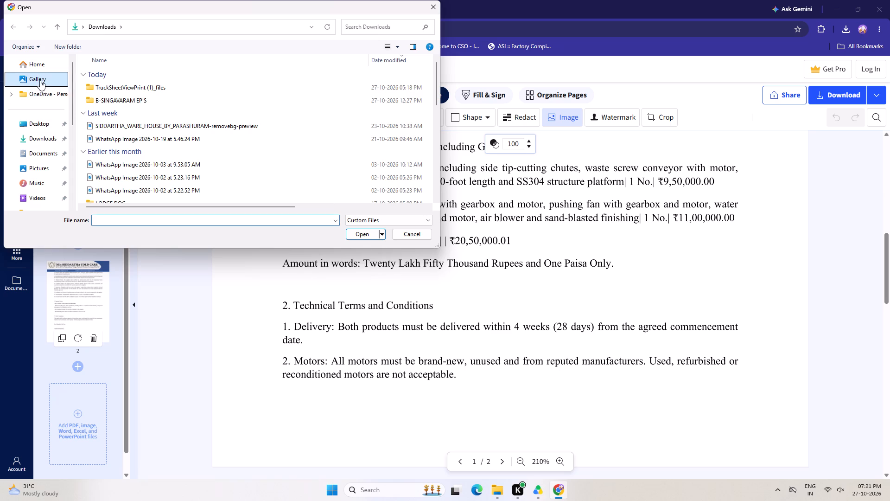
double_click(109, 88)
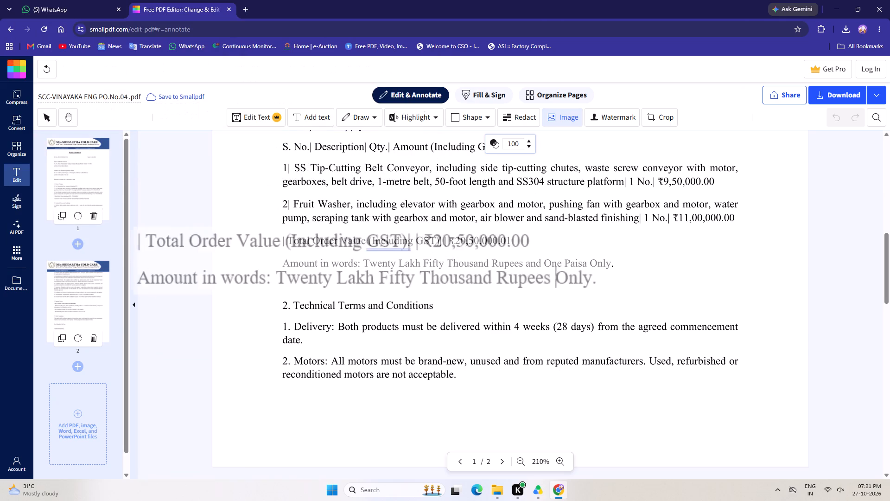
left_click(508, 259)
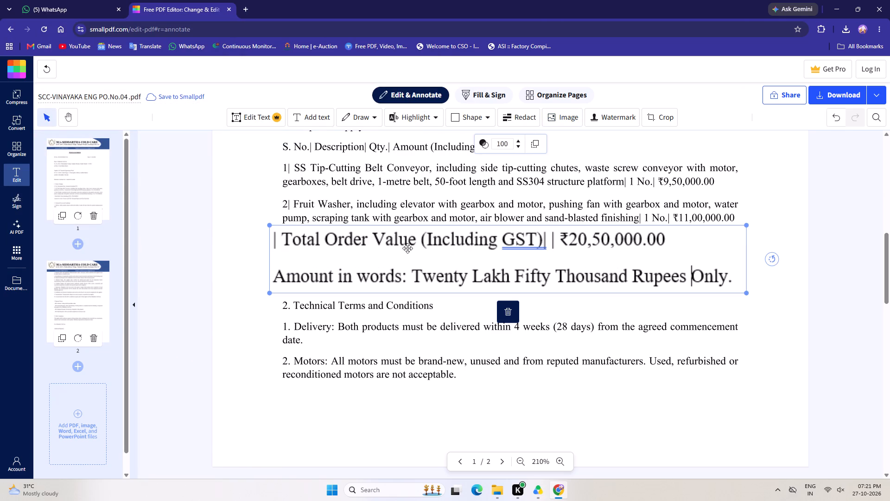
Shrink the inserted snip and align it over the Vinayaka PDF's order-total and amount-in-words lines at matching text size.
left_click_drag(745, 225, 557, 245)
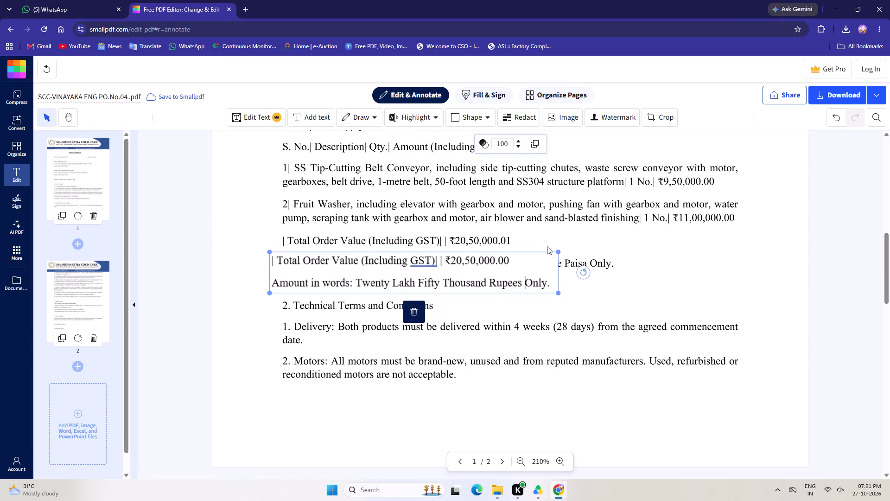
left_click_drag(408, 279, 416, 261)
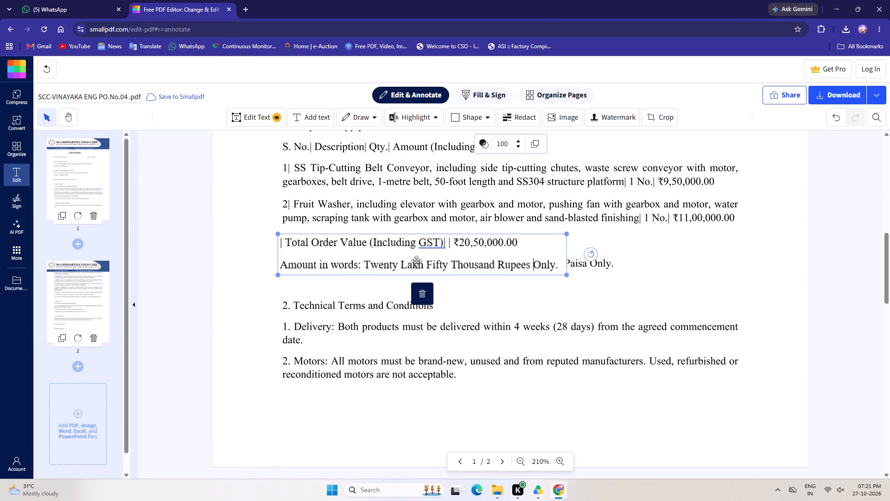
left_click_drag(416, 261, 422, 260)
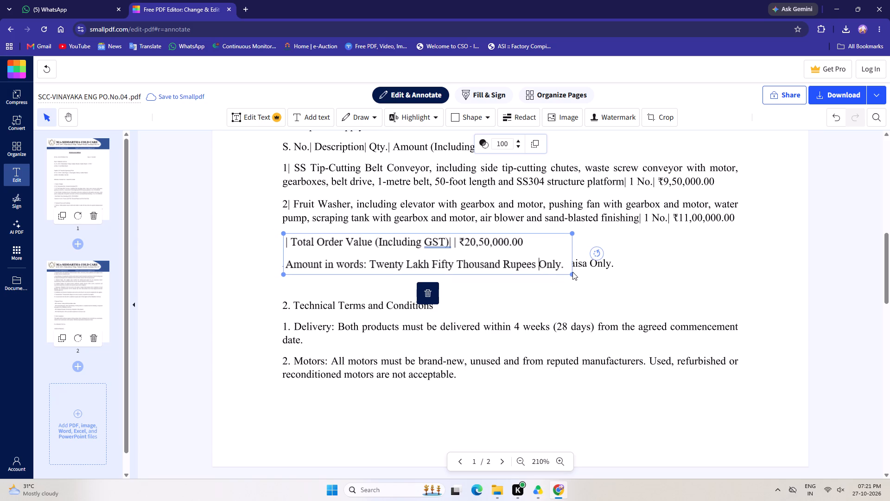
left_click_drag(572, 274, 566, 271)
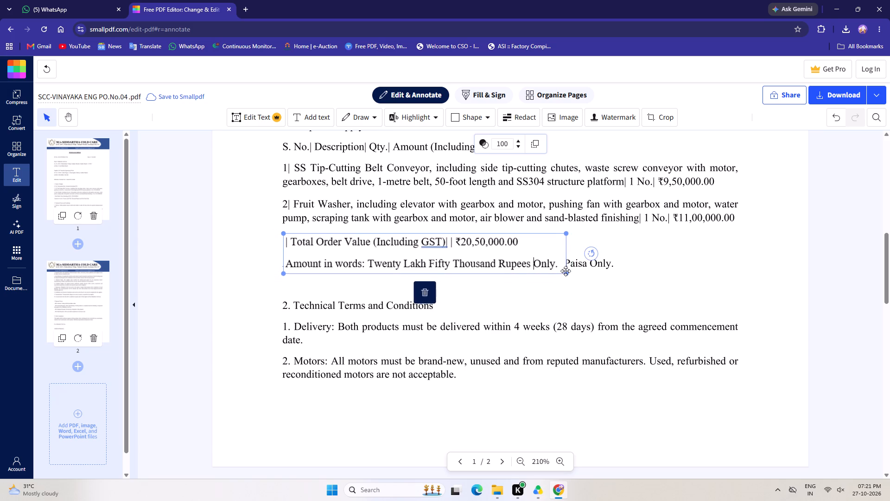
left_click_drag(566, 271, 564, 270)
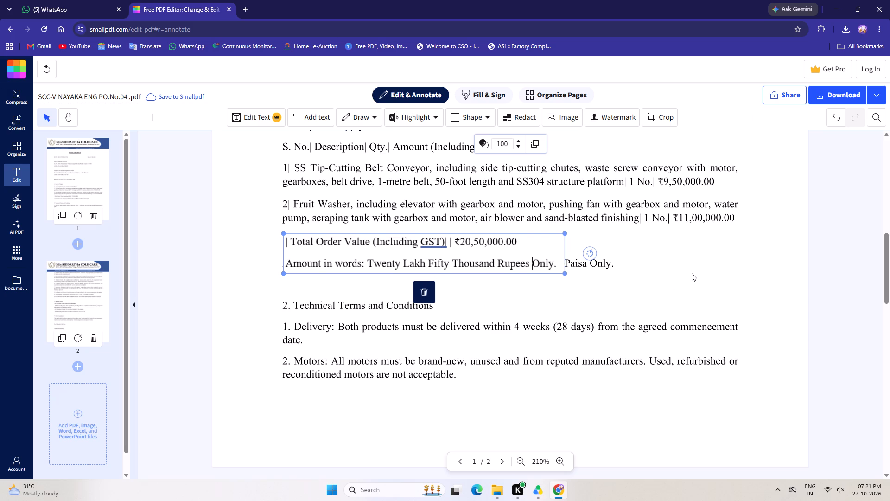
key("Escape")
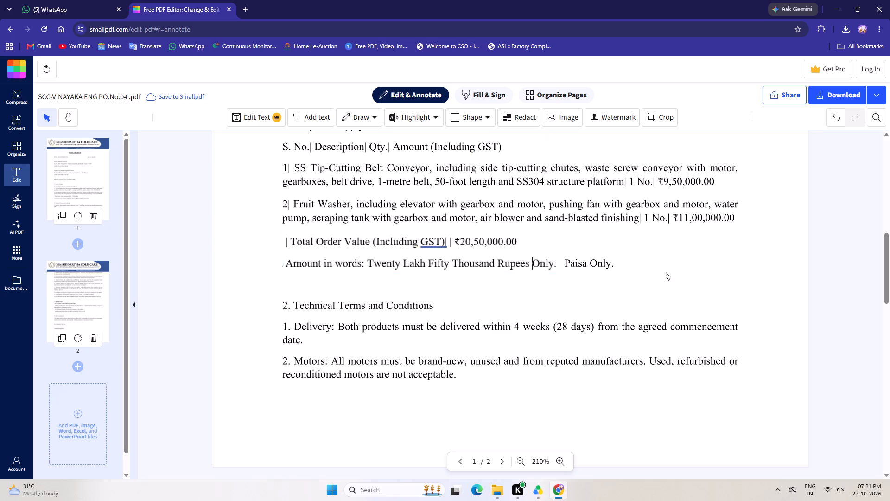
Delete the inserted snip image from the Vinayaka PDF's order-total lines.
left_click(456, 255)
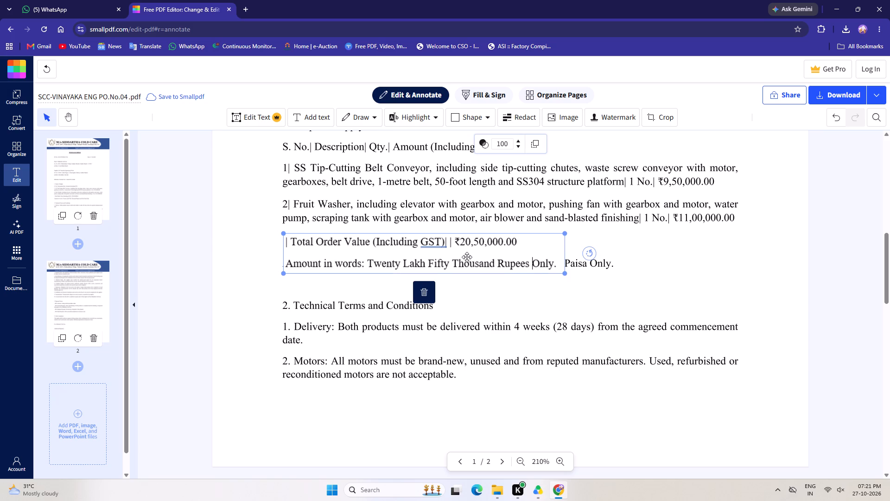
key("Delete")
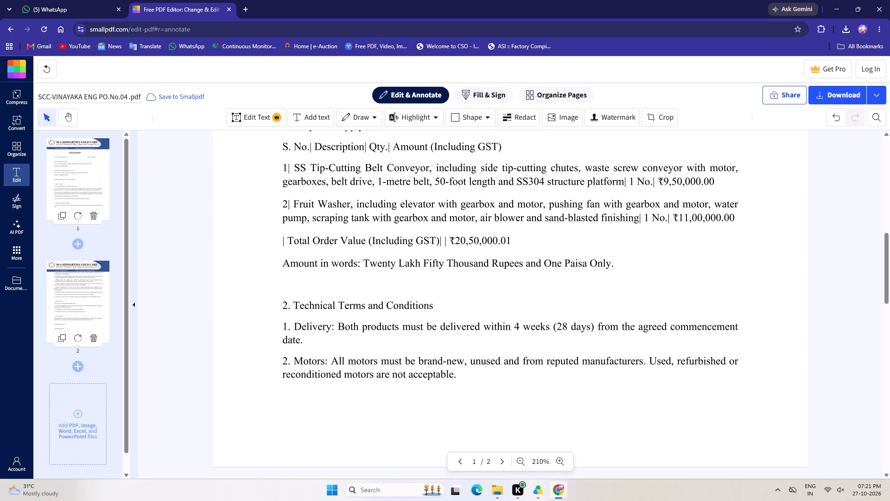
scroll(550, 282, "down", 1, "ctrl")
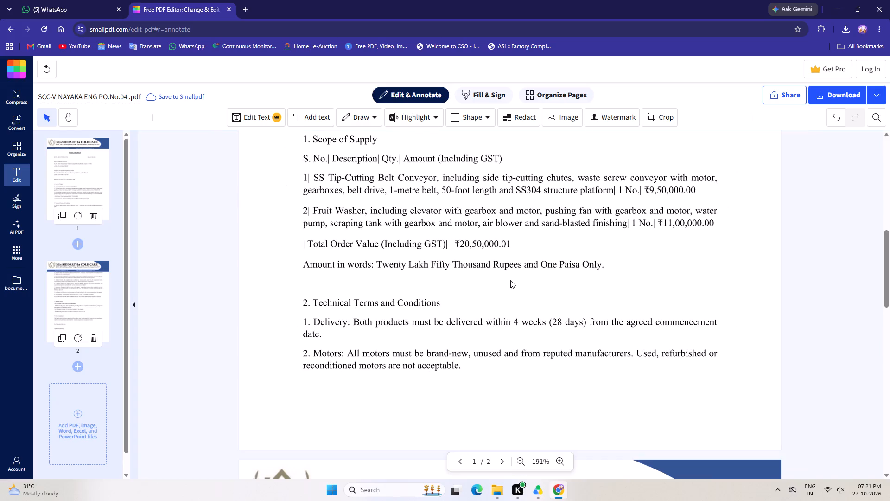
scroll(509, 287, "up", 2)
scroll(551, 292, "down", 1)
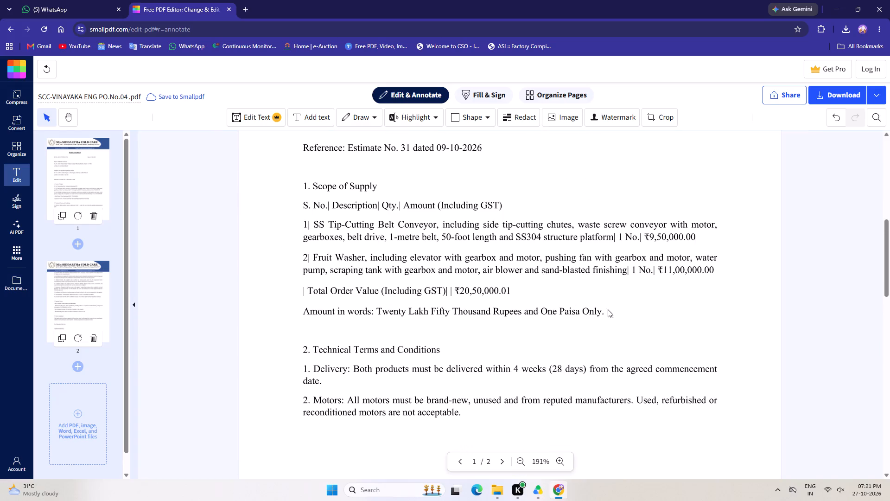
Switch to the RAM 26-27 folder in File Explorer and reopen the SCC-LETTER HEAD-NEW document in Word.
key("alt+Tab")
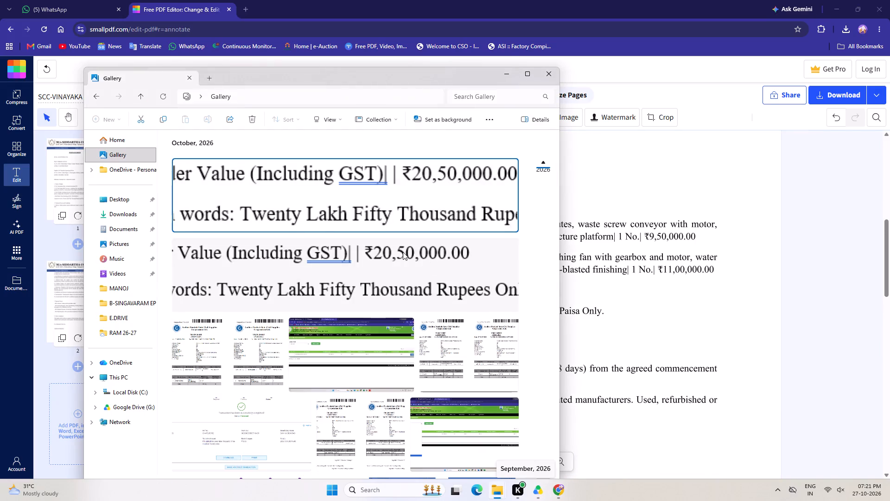
key("alt+Tab")
key("alt+Tab")
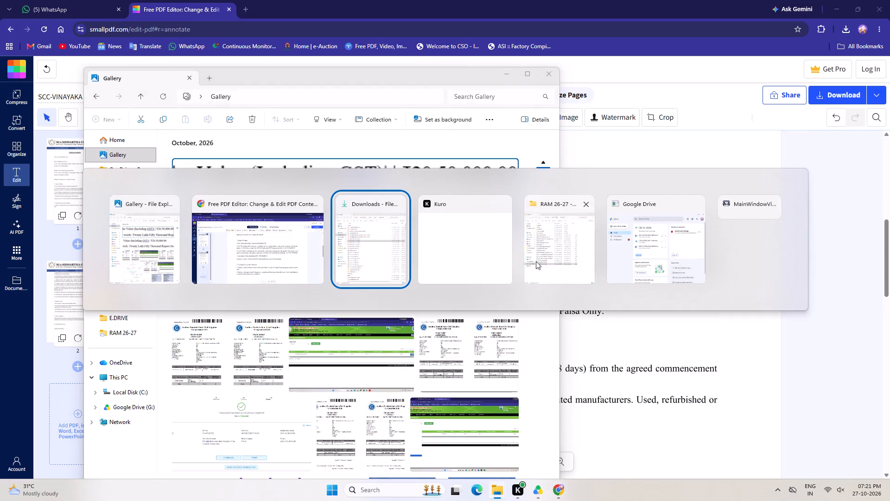
left_click(307, 262, "alt")
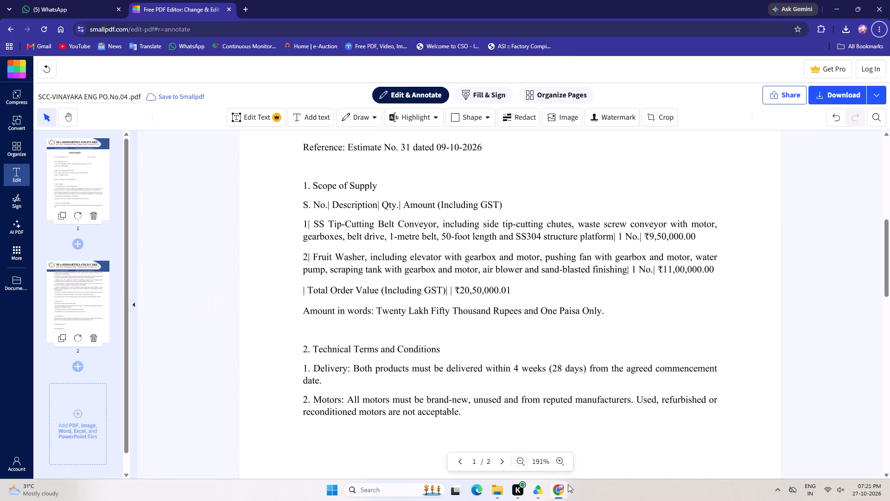
left_click(491, 495)
left_click(435, 437)
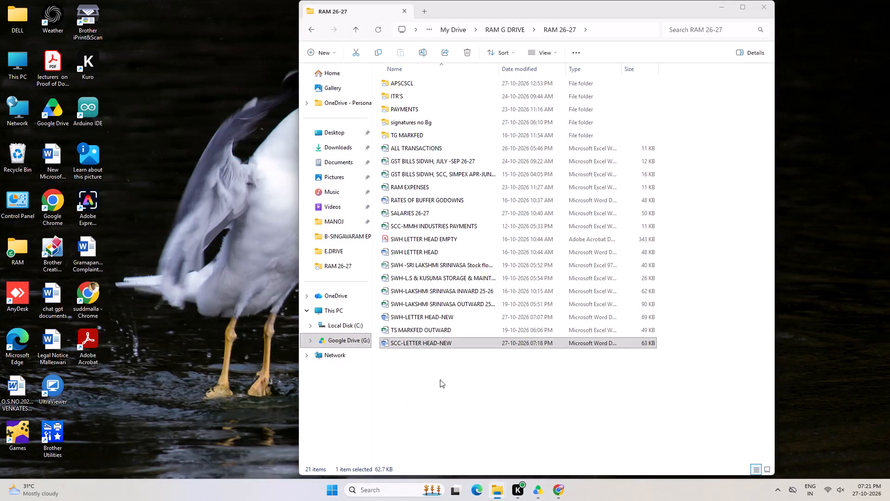
double_click(407, 343)
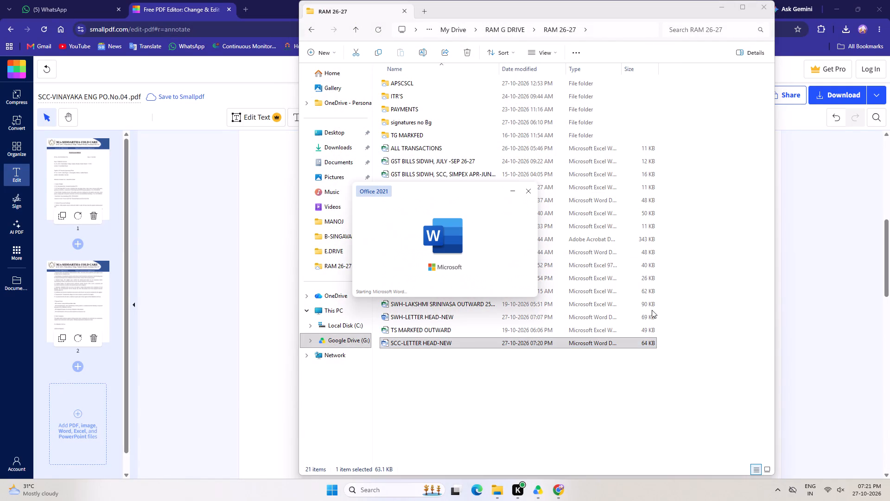
Accept the suggested grammar correction after "(Including GST)" in the Sri Vinayaka purchase order's Total Order Value line, adding a space.
scroll(642, 297, "down", 17)
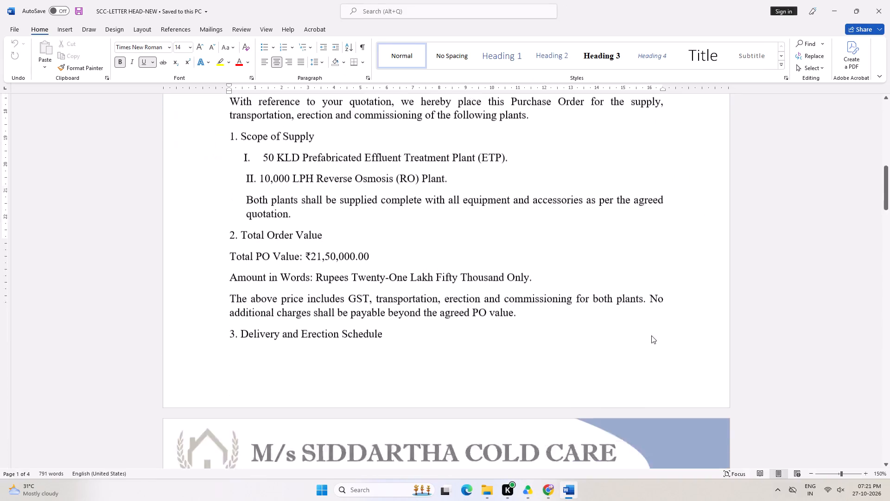
scroll(651, 335, "down", 20)
scroll(598, 353, "down", 7)
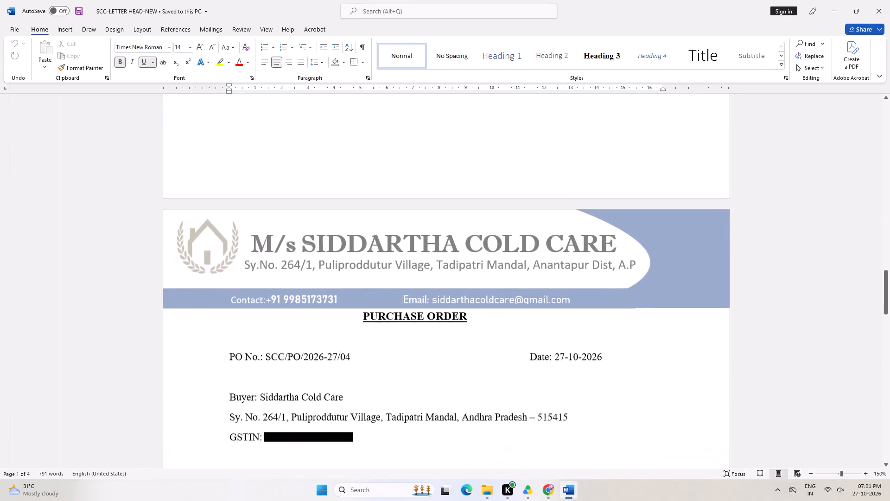
scroll(590, 361, "down", 8)
scroll(548, 379, "up", 3, "ctrl")
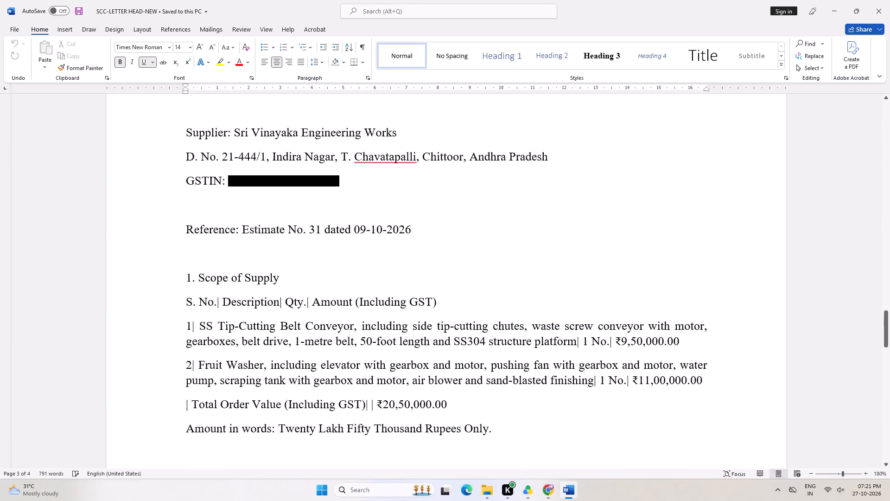
scroll(527, 367, "down", 2)
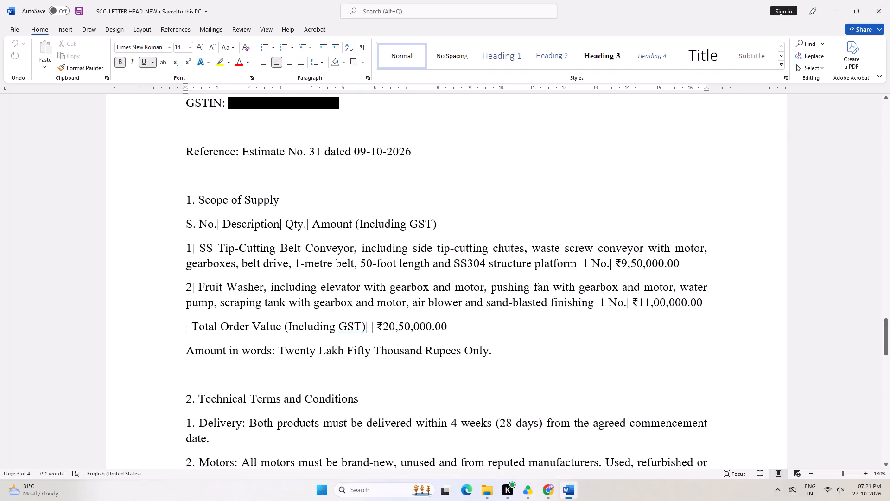
left_click(549, 353)
left_click(586, 430)
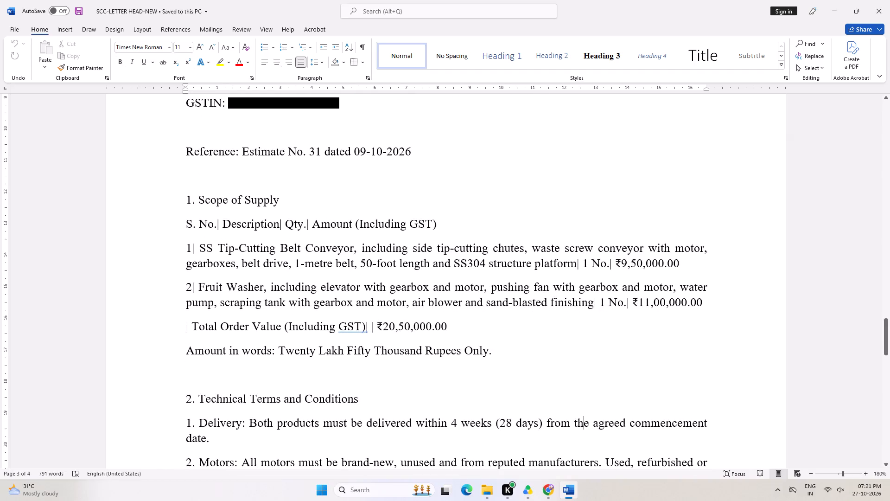
key("Print")
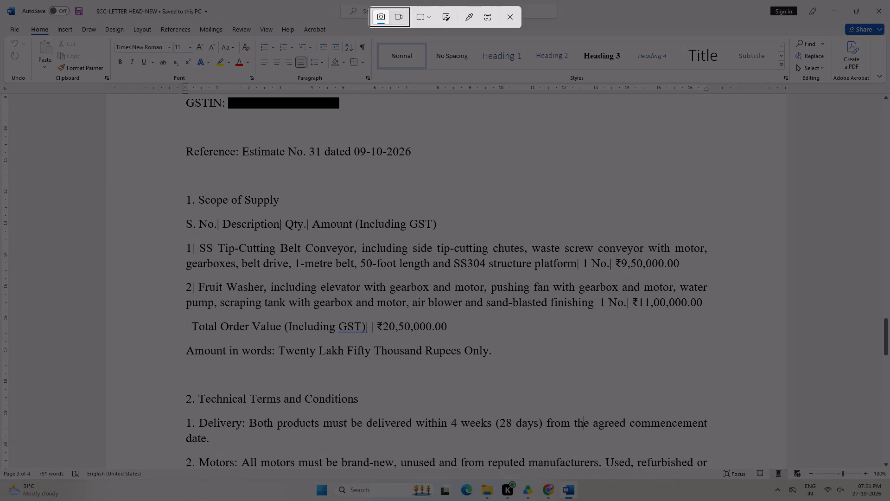
key("Escape")
left_click(347, 331)
right_click(349, 330)
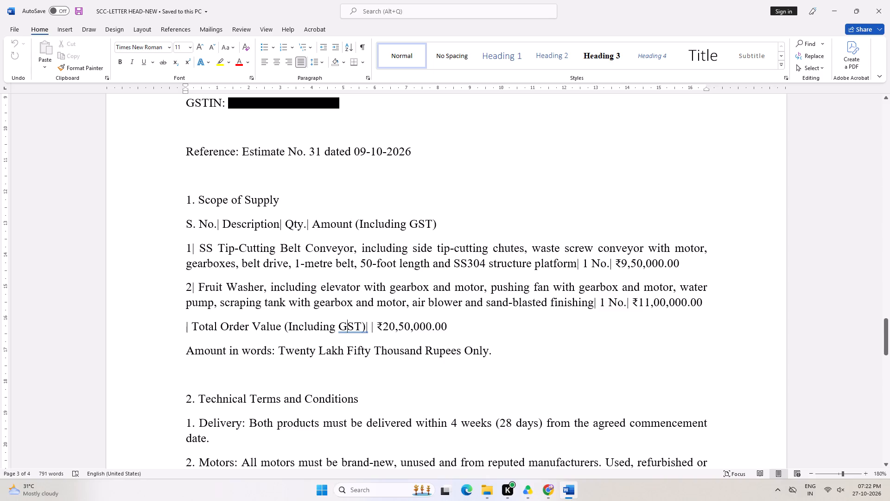
left_click(332, 159)
left_click(583, 323)
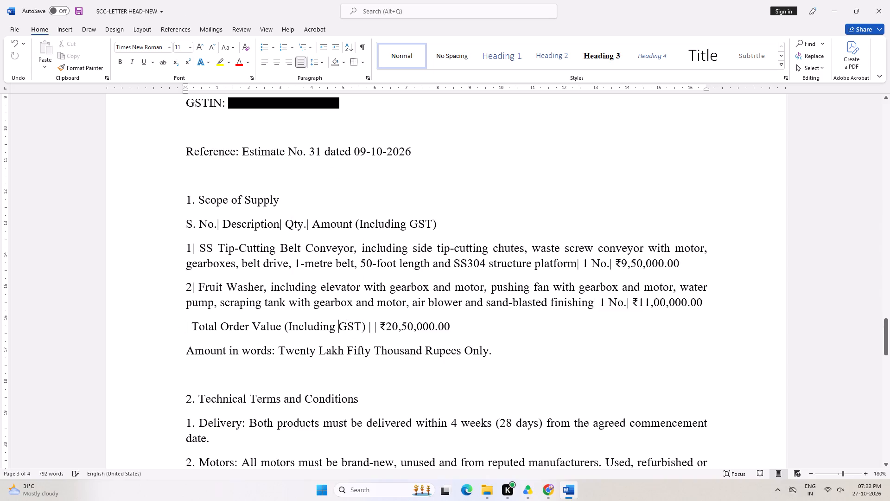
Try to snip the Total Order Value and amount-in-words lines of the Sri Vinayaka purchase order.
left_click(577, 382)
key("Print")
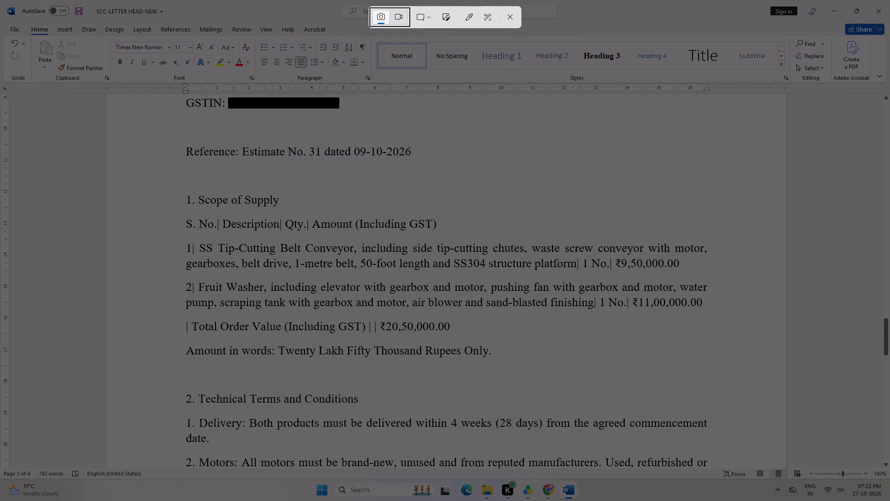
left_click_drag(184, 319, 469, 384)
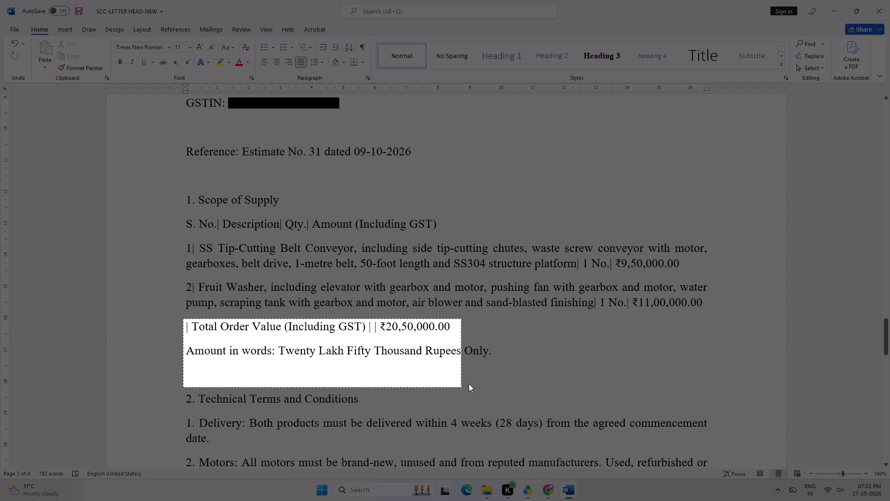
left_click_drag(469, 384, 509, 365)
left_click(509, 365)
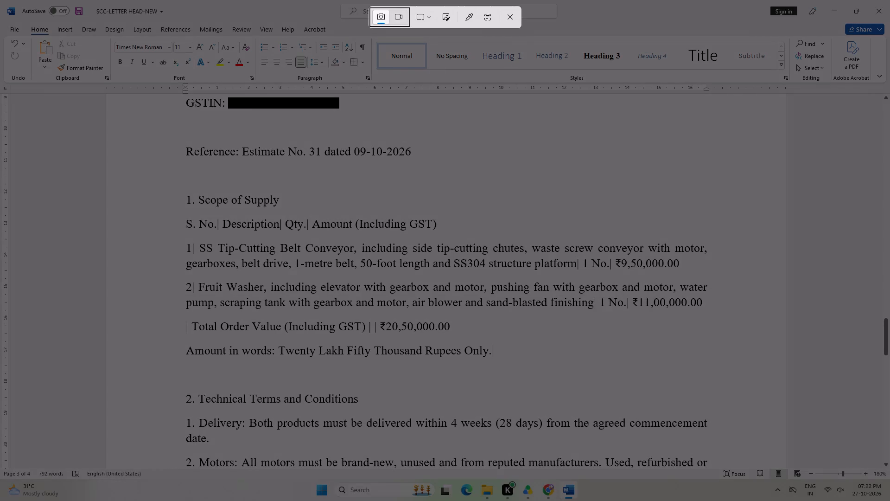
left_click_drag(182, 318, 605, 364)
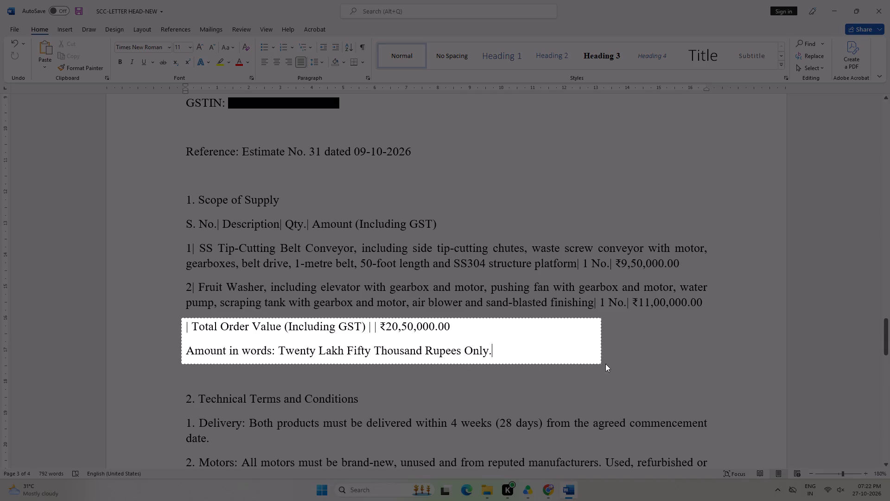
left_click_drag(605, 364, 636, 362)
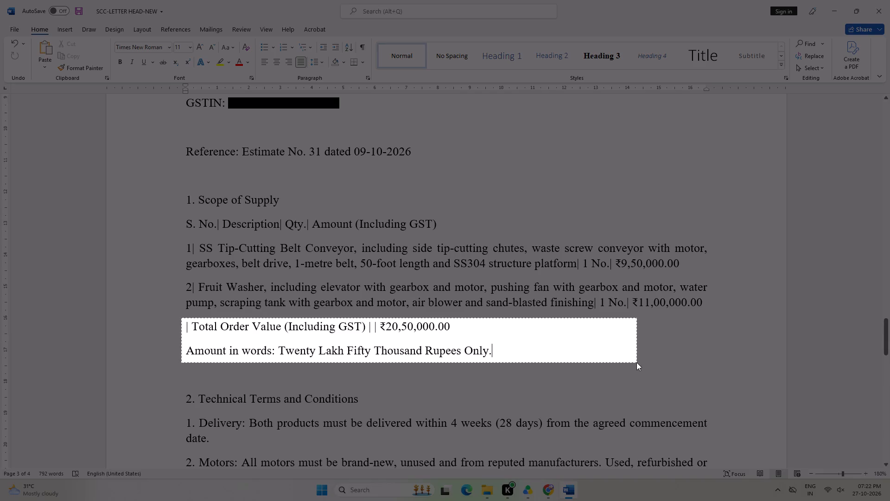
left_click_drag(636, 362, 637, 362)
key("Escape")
Snip the Total Order Value and amount-in-words lines, including wide blank space after the text and keeping the text cursor out of the capture.
left_click(528, 423)
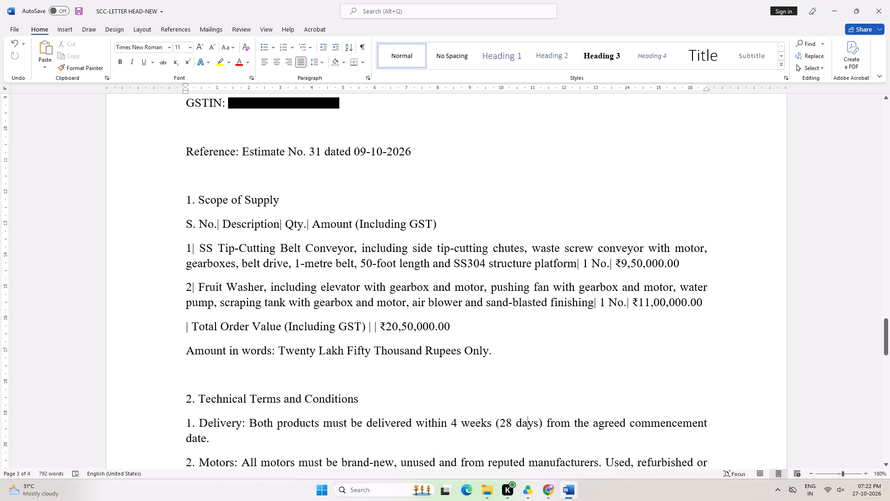
key("Print")
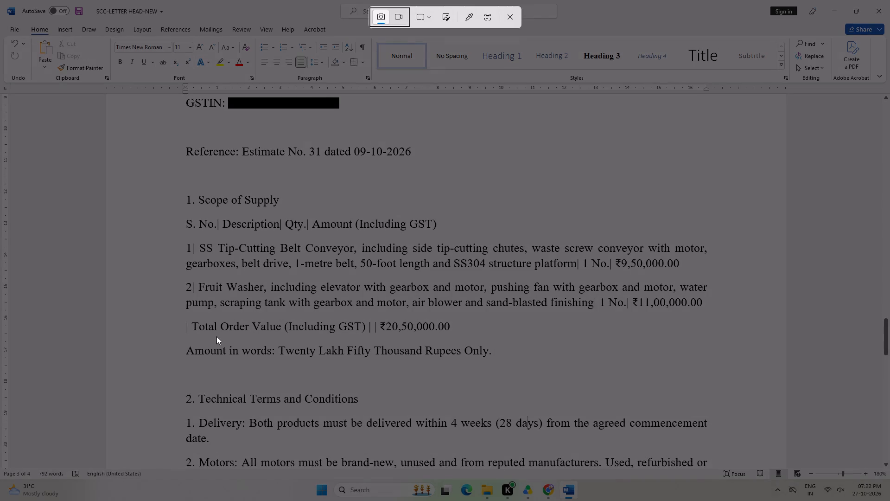
left_click_drag(182, 317, 236, 360)
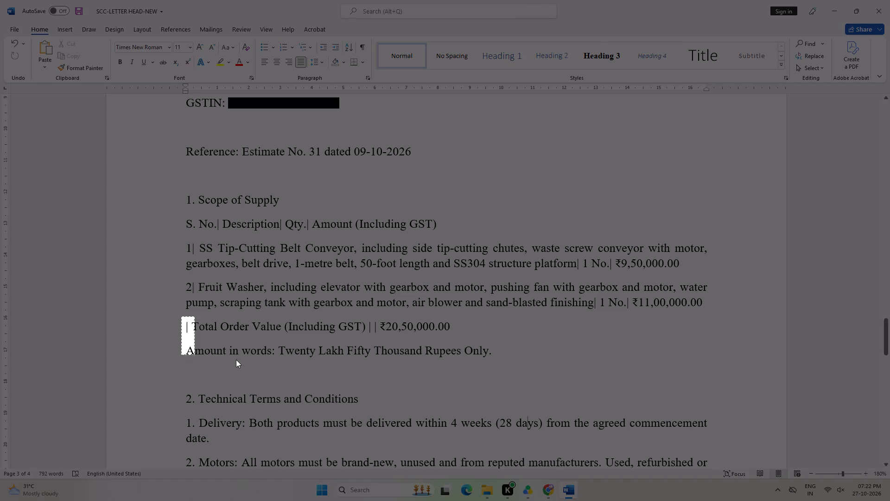
left_click_drag(236, 360, 611, 364)
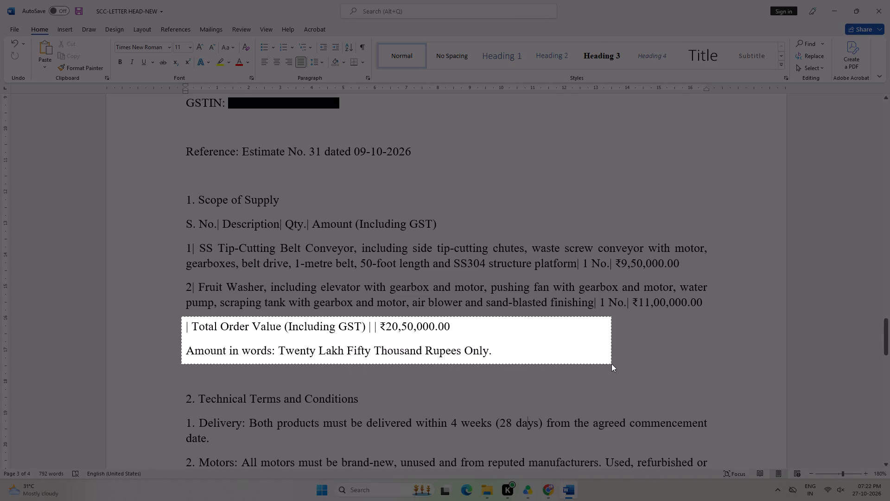
left_click_drag(611, 364, 612, 364)
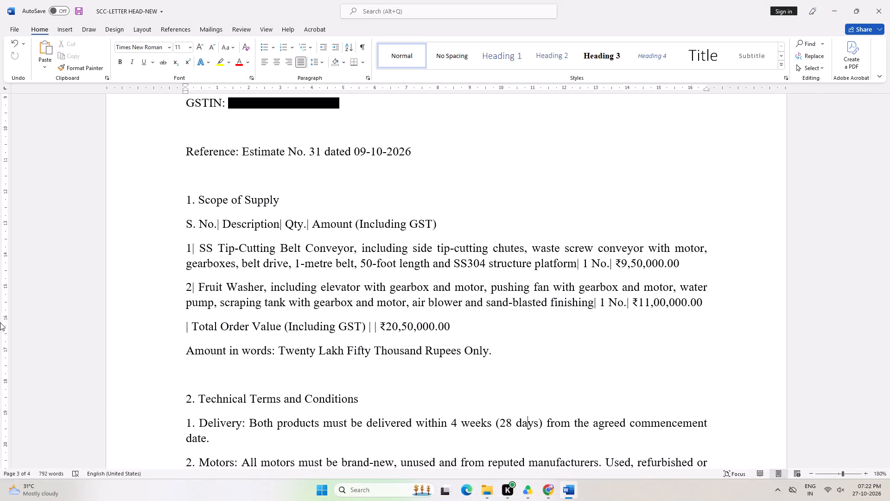
Switch to the Smallpdf editor in Chrome and place the newest snip from Gallery over the Total Order Value and amount-in-words lines.
key("alt+Tab")
left_click(572, 173, "alt")
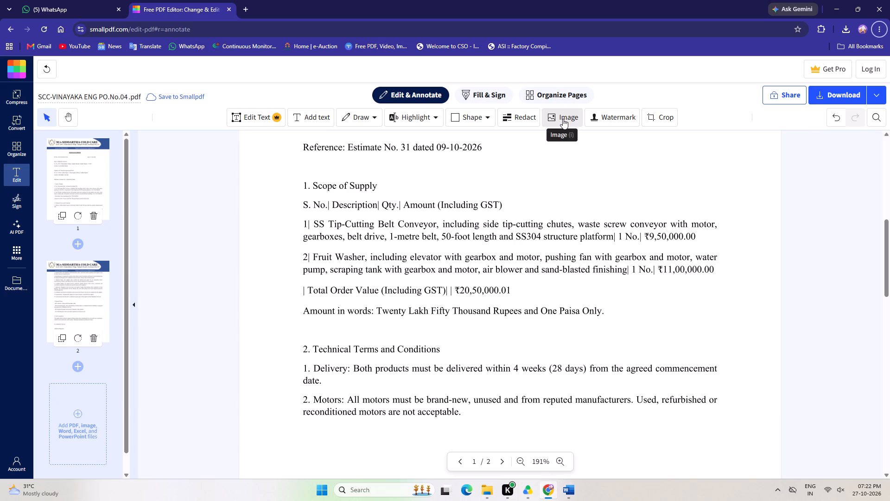
left_click(563, 119)
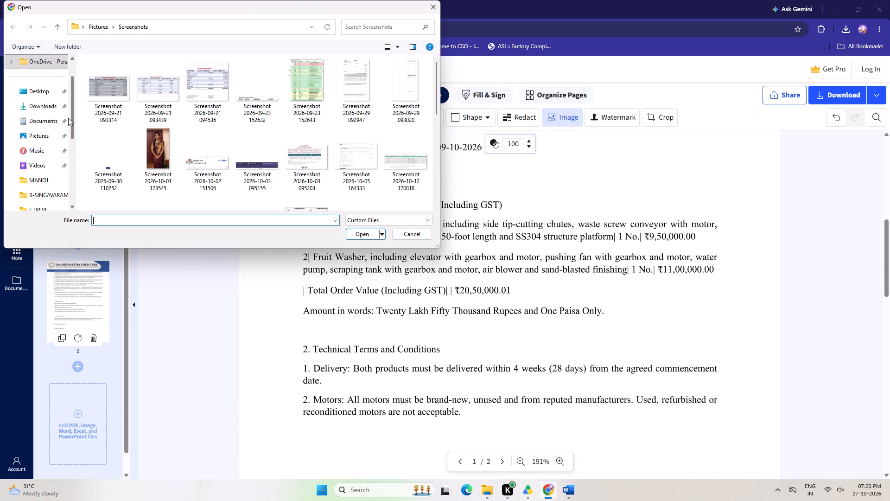
scroll(42, 137, "up", 3)
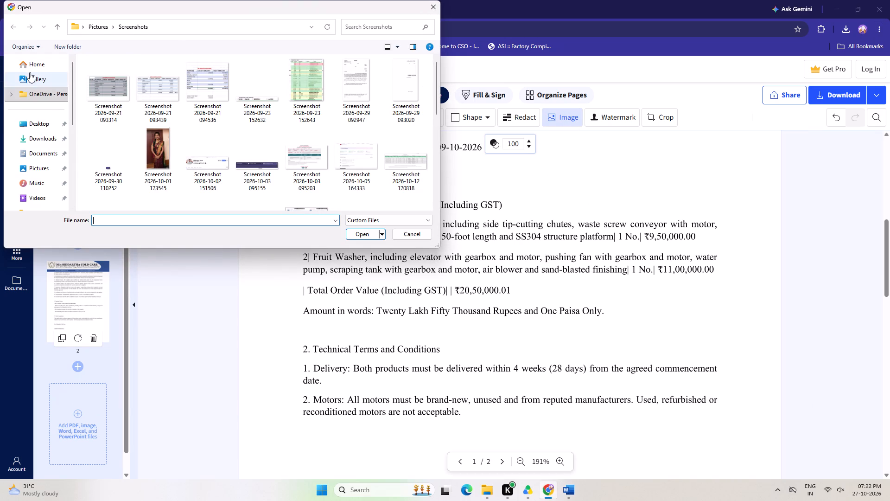
left_click(31, 75)
double_click(103, 99)
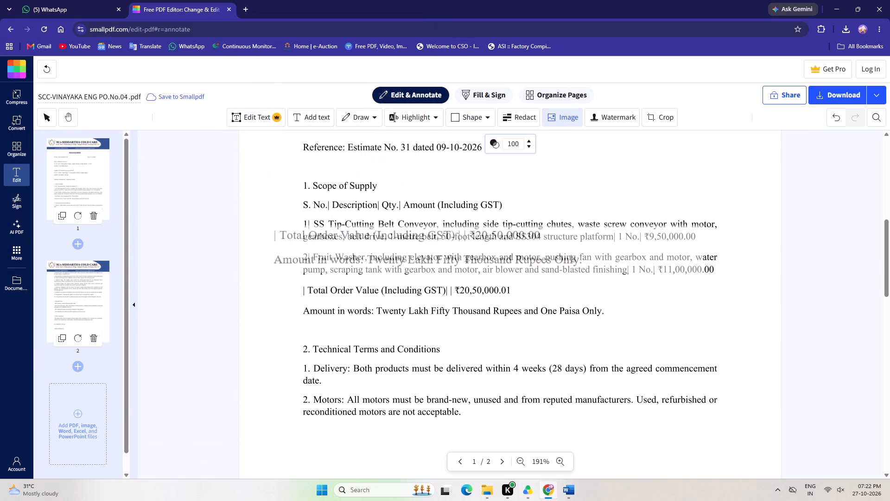
left_click(515, 303)
Shrink the placed snip to match the surrounding text size and align it over the old order total and amount-in-words lines.
left_click_drag(733, 325, 714, 321)
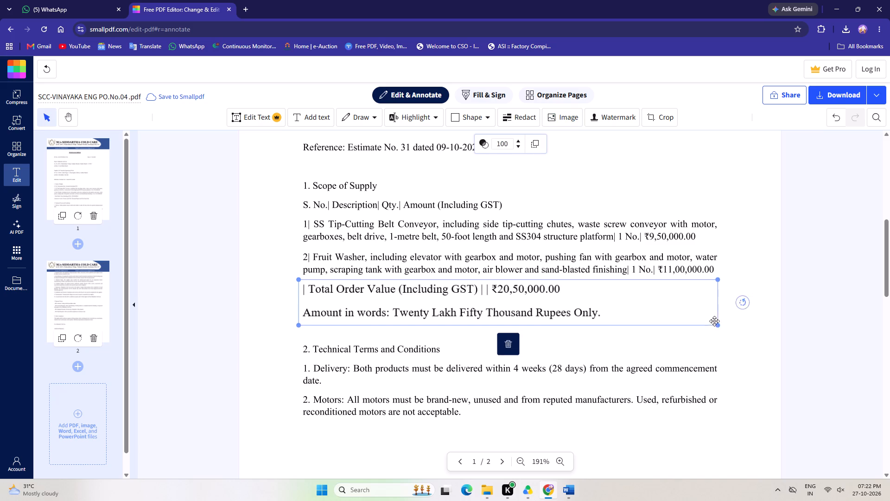
left_click_drag(714, 321, 635, 317)
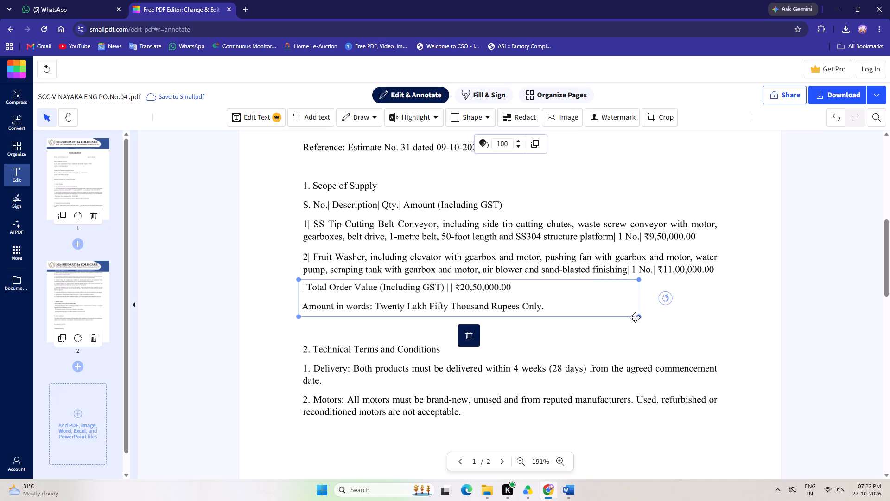
left_click_drag(635, 317, 631, 318)
left_click(456, 292)
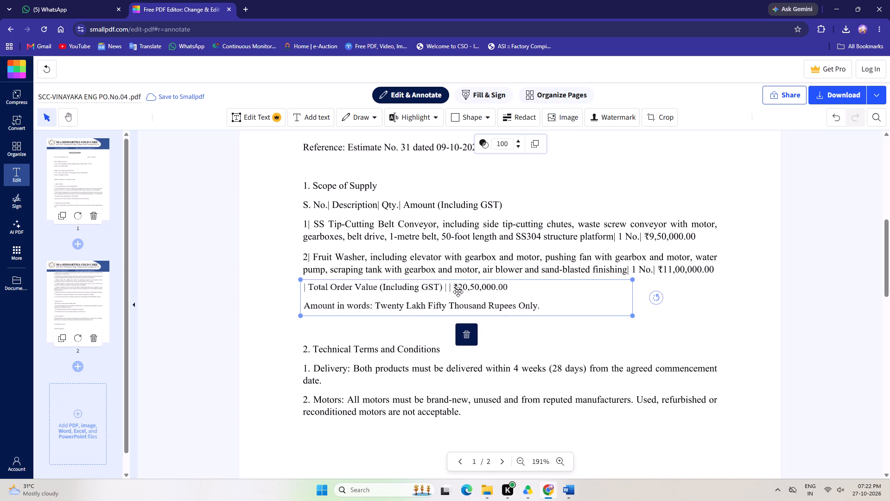
left_click(742, 323)
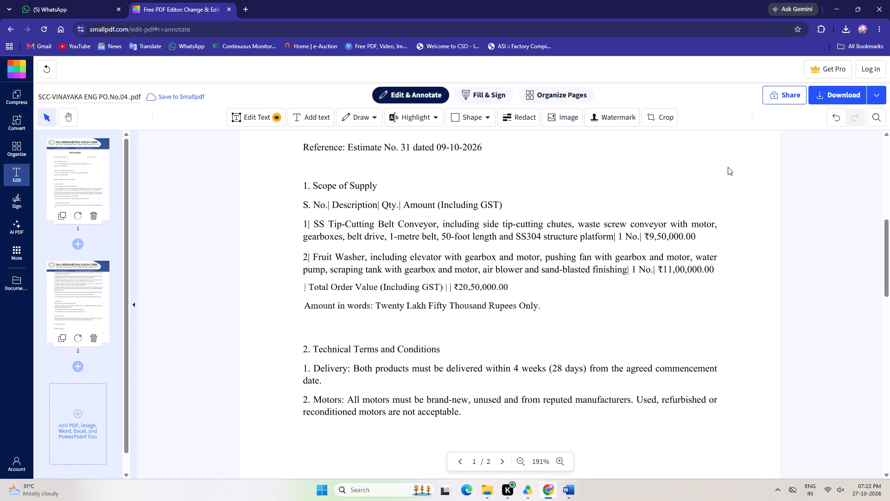
Download the edited SCC-VINAYAKA ENG PO.No.04 PDF and check its pages in Adobe Acrobat.
scroll(692, 262, "up", 4)
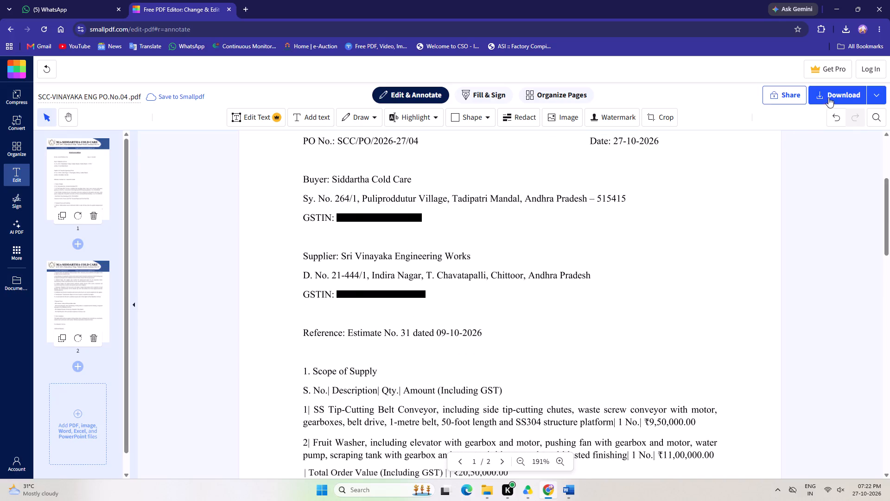
left_click(828, 97)
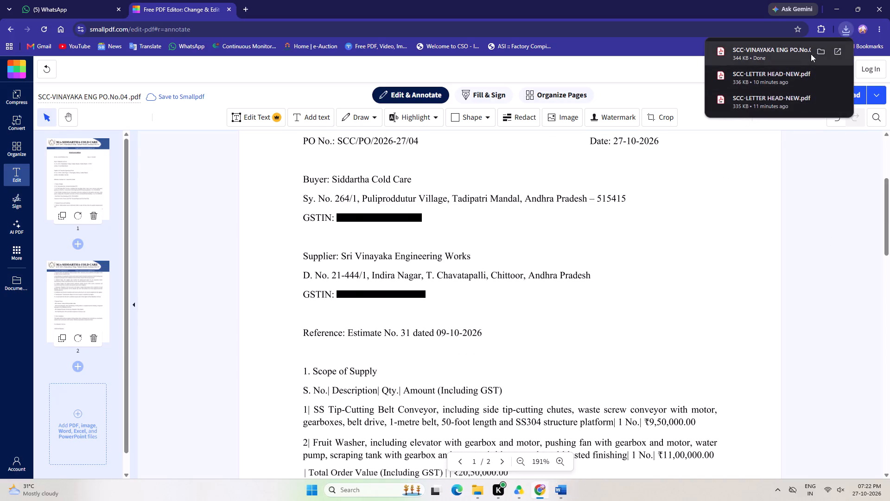
scroll(536, 264, "down", 14)
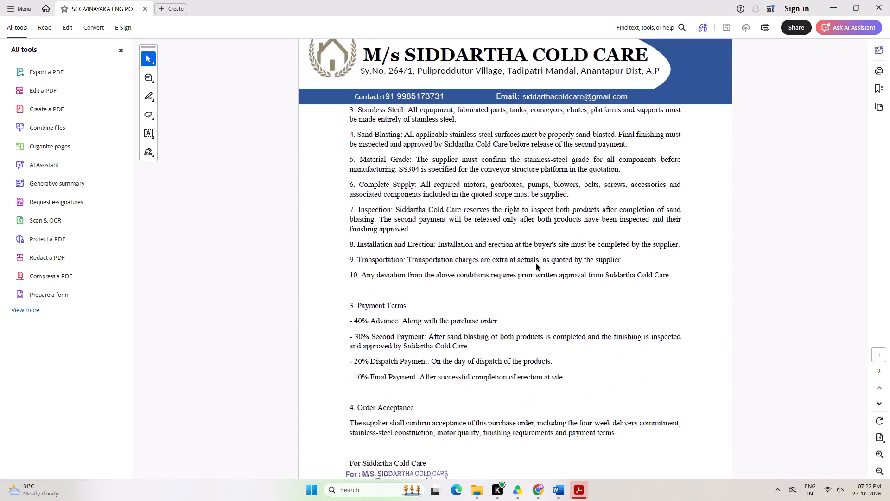
scroll(536, 264, "down", 6)
scroll(536, 264, "up", 11)
scroll(536, 264, "down", 3)
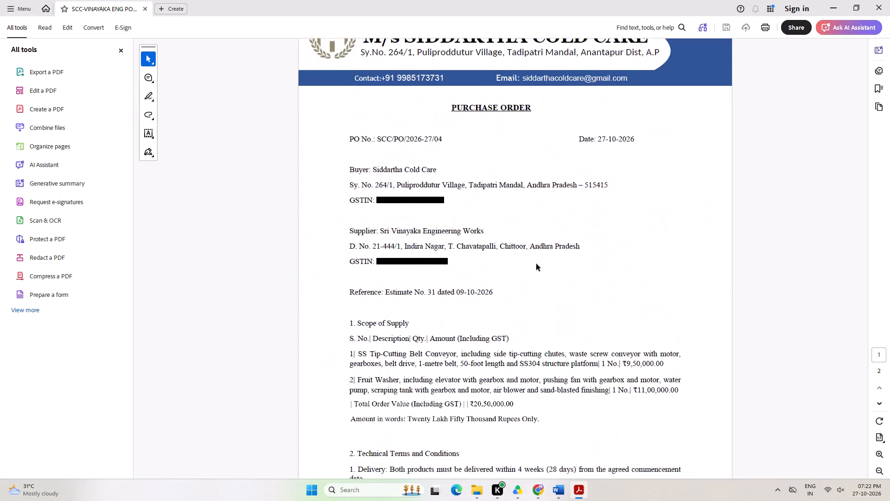
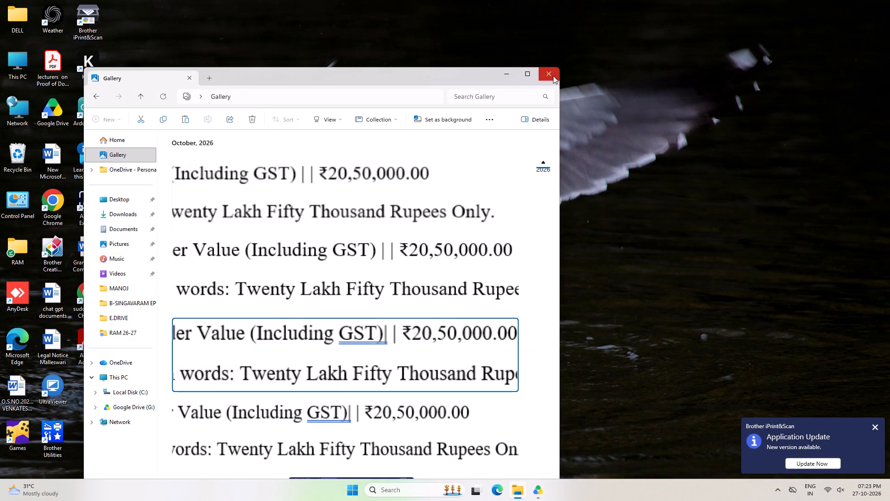
Close the Gallery window and open the Shut Down Windows dialog from the desktop.
left_click(553, 76)
left_click(545, 151)
key("alt+F4")
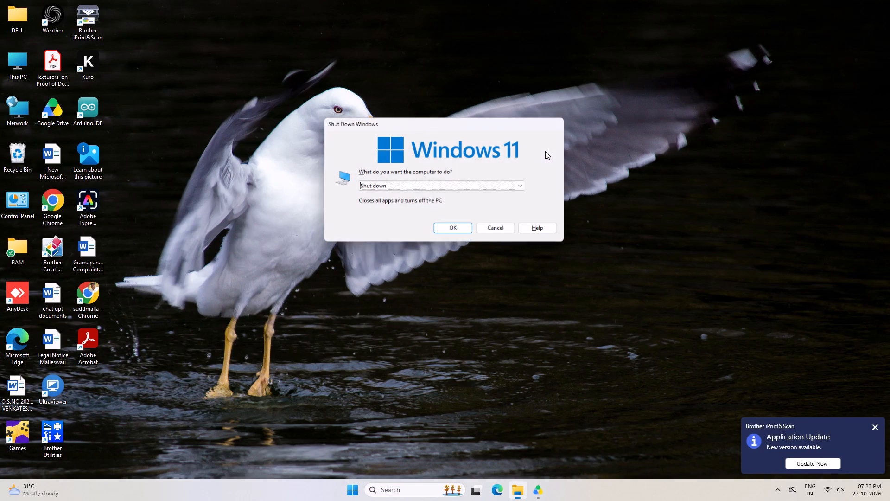